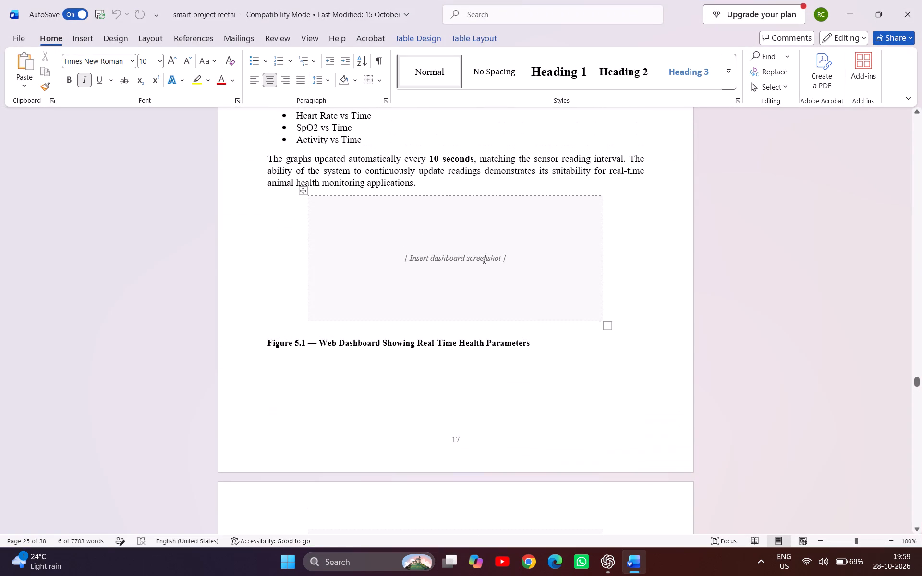
key(Delete)
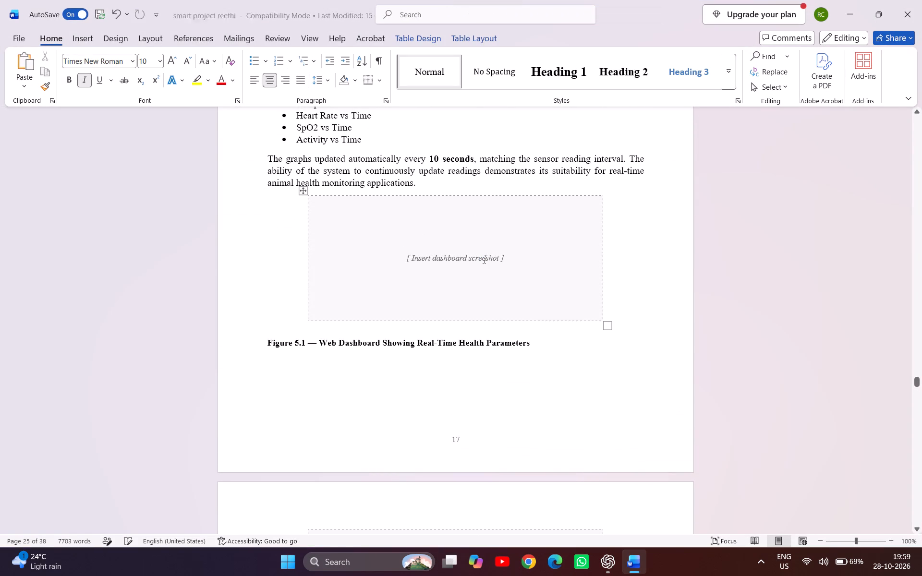
double_click(387, 195)
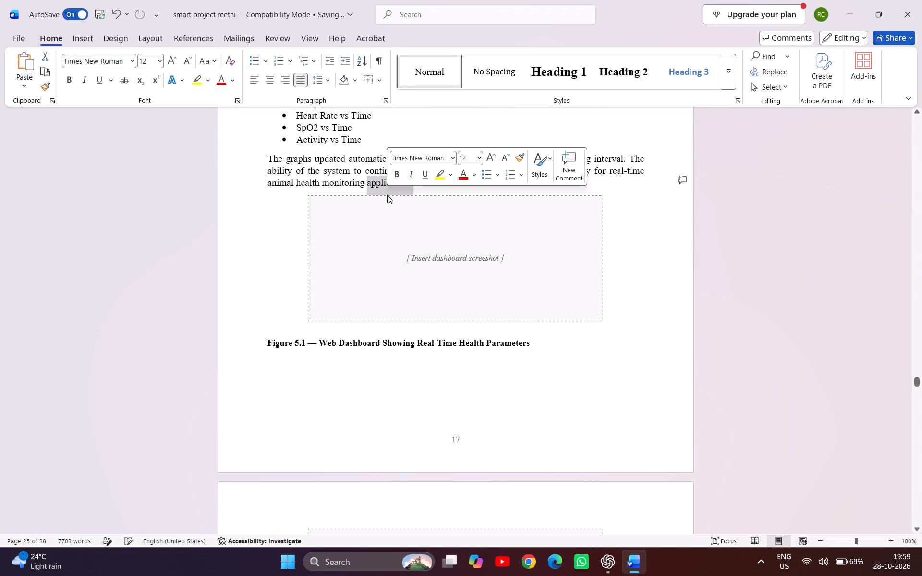
key(Delete)
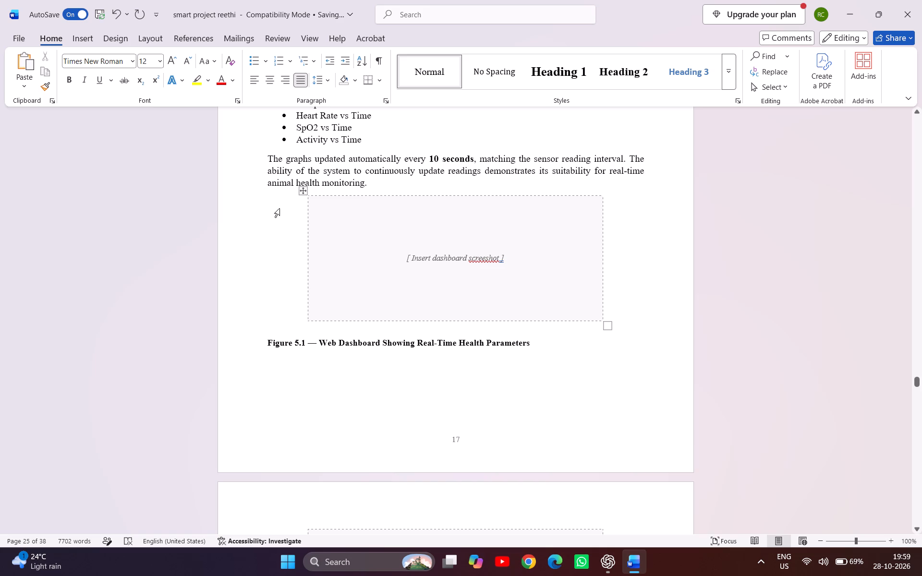
double_click(303, 192)
key(Delete)
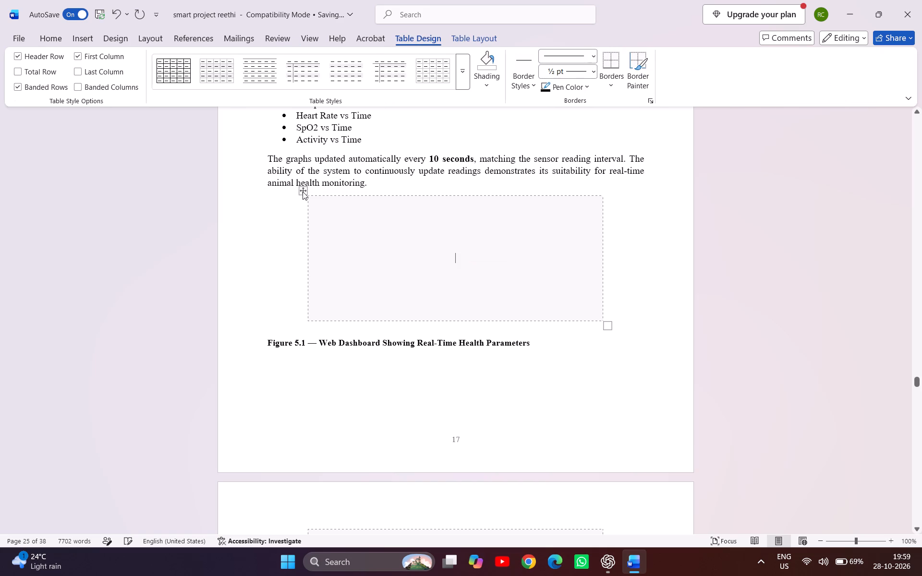
triple_click(303, 192)
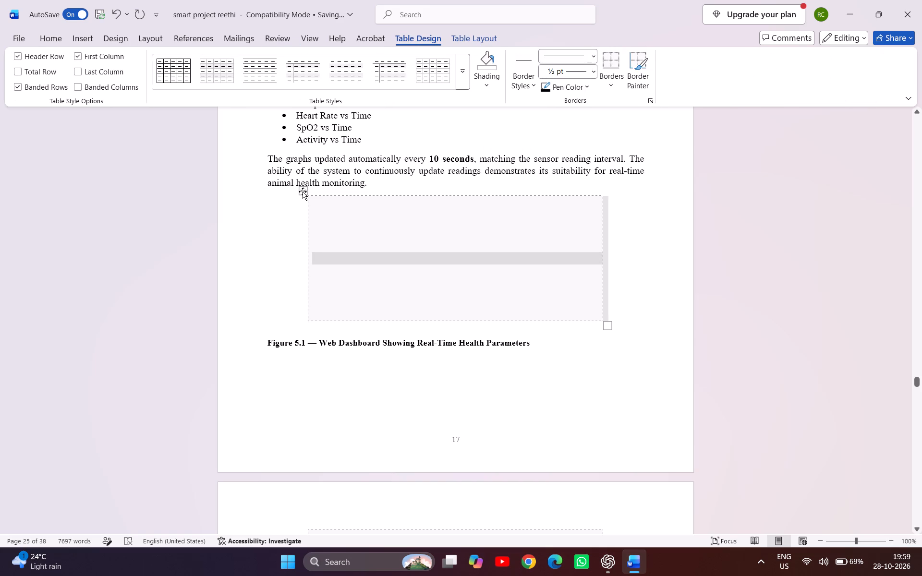
key(Delete)
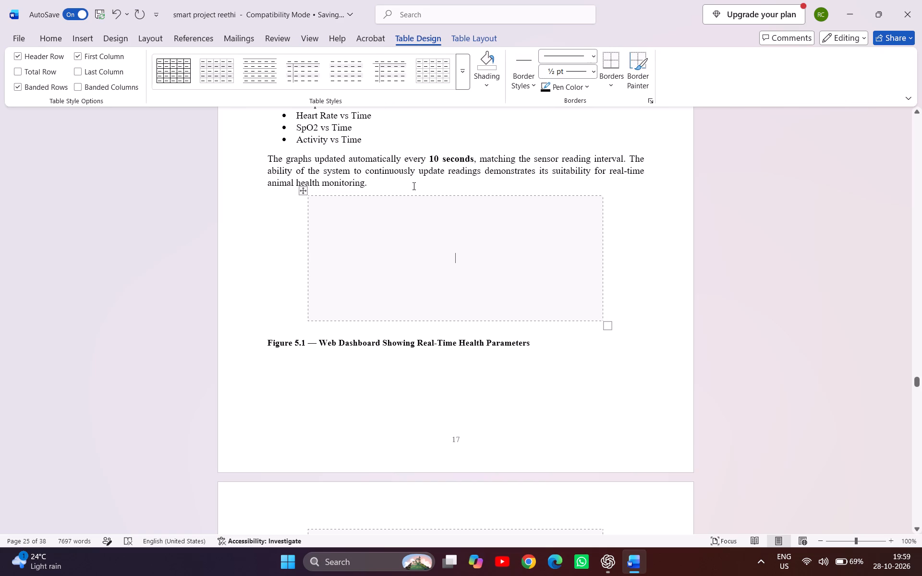
right_click(455, 195)
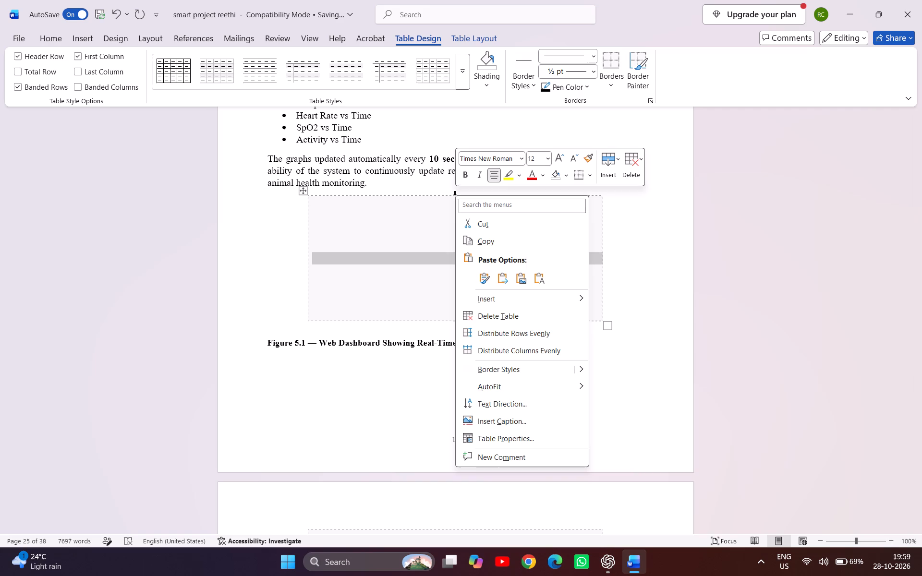
click(484, 225)
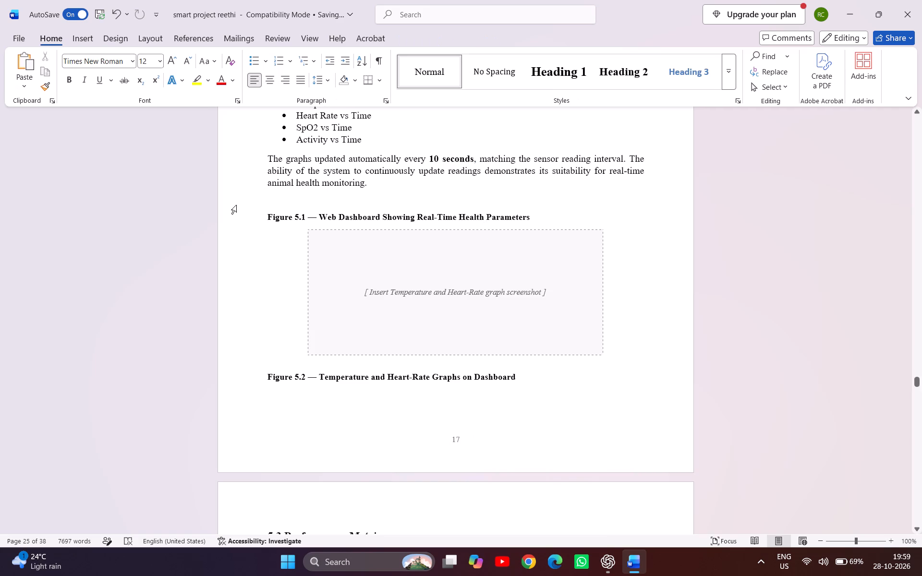
Insert the downloaded "dash" picture from this device above the Figure 5.1 caption.
click(75, 34)
click(135, 61)
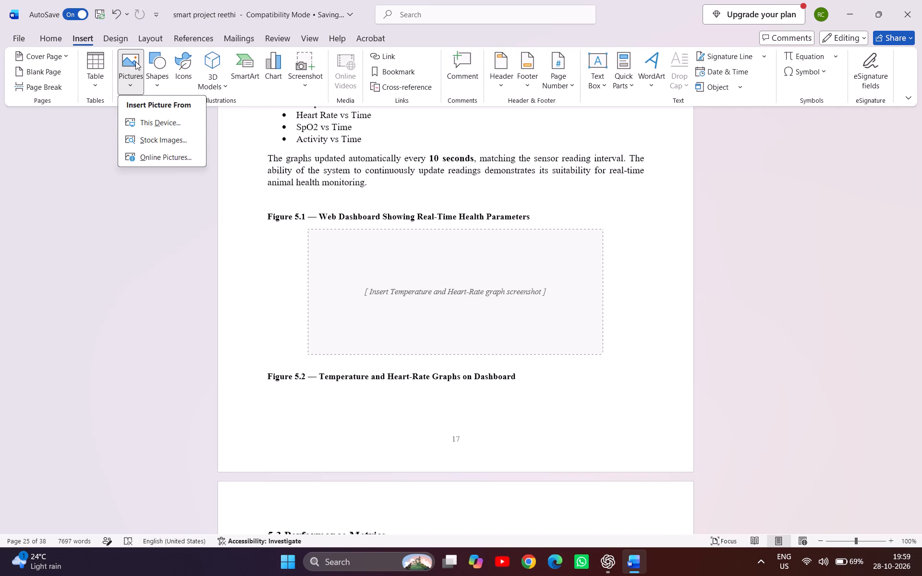
click(152, 120)
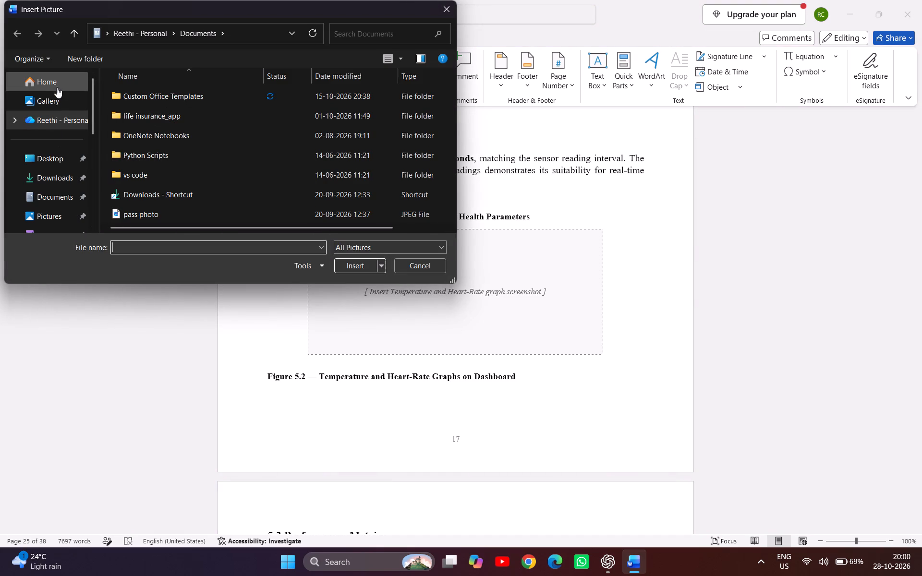
click(59, 83)
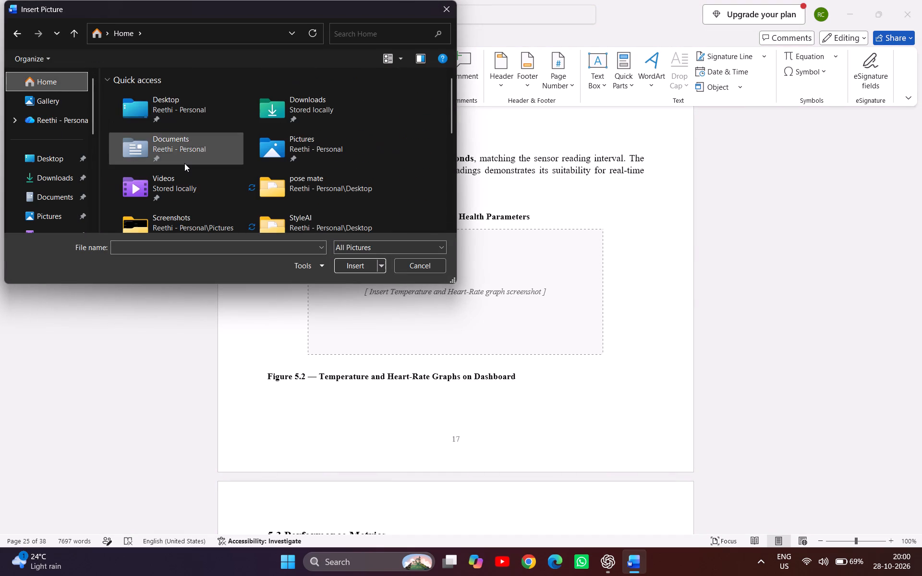
scroll(184, 163, down, 1)
click(184, 163)
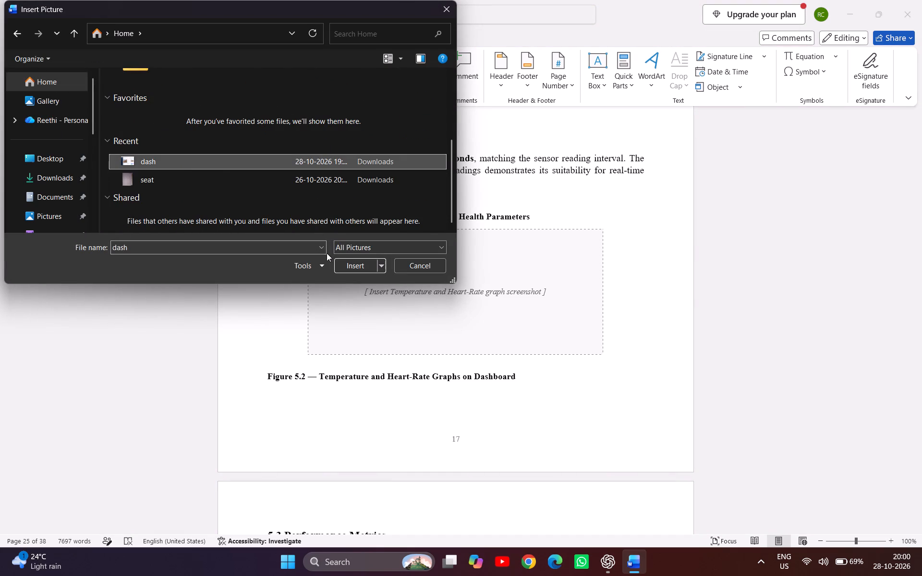
click(350, 259)
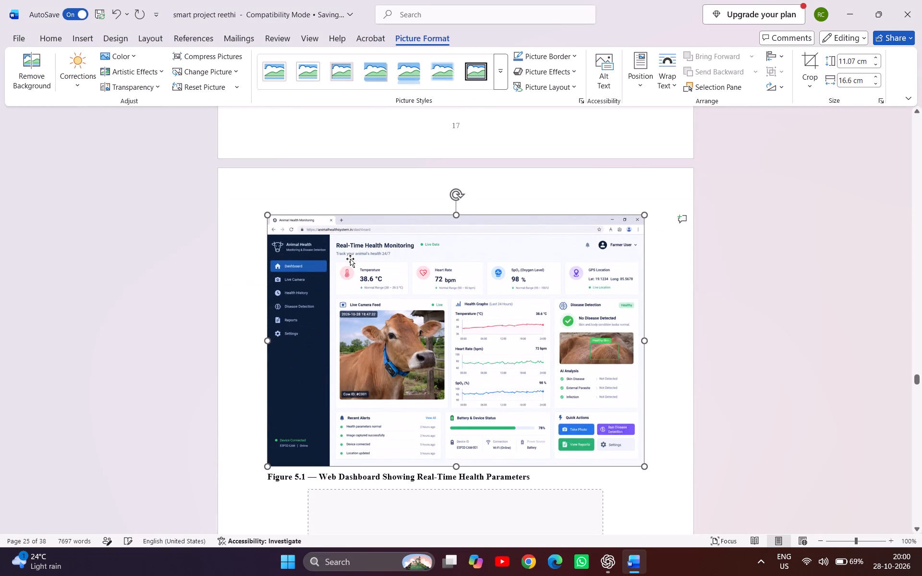
Shrink the inserted dashboard picture to about 7.4 cm high and 11.05 cm wide.
scroll(399, 285, up, 5)
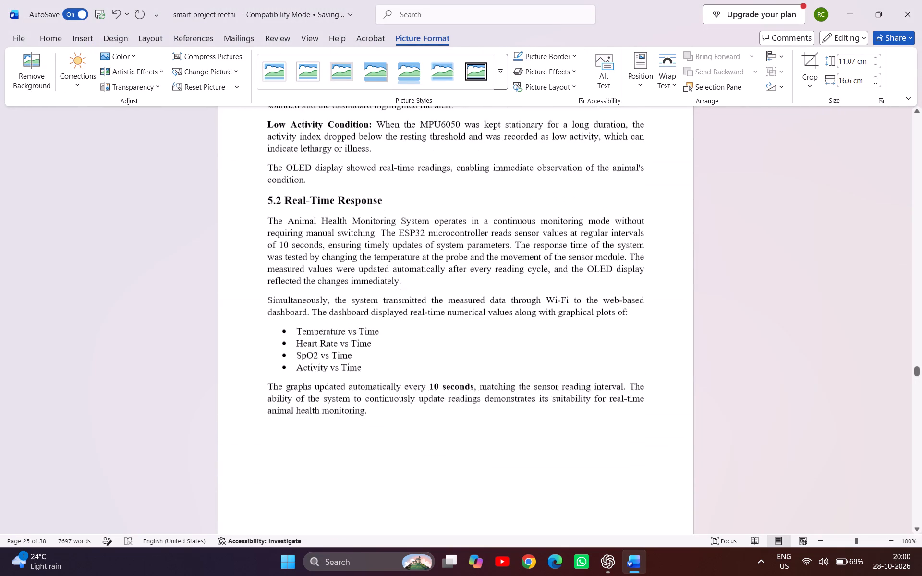
scroll(399, 285, up, 1)
scroll(399, 285, down, 7)
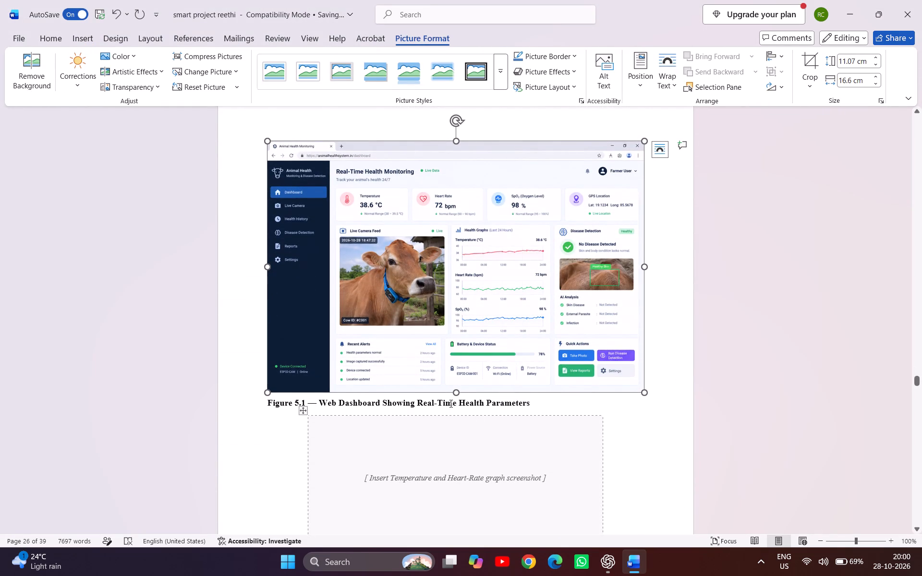
drag(454, 391, 456, 375)
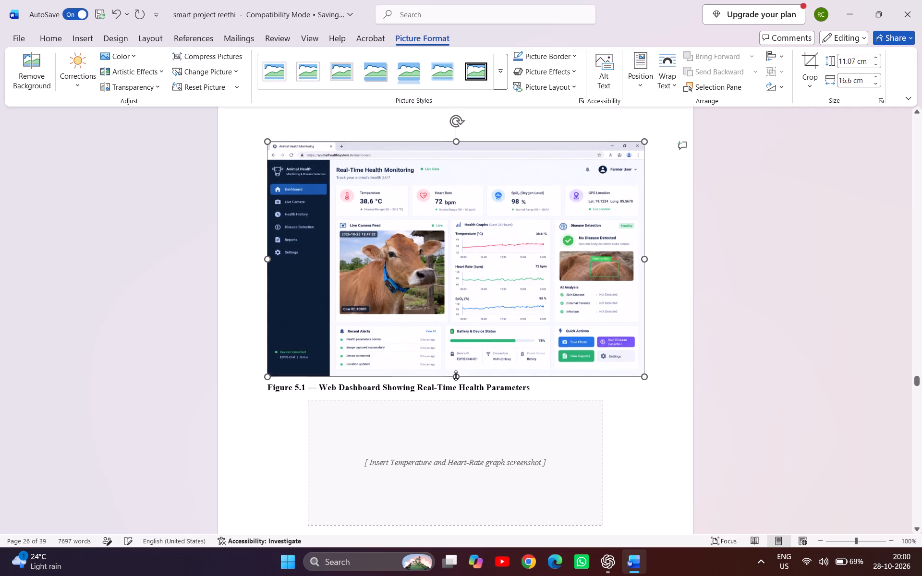
drag(267, 260, 268, 260)
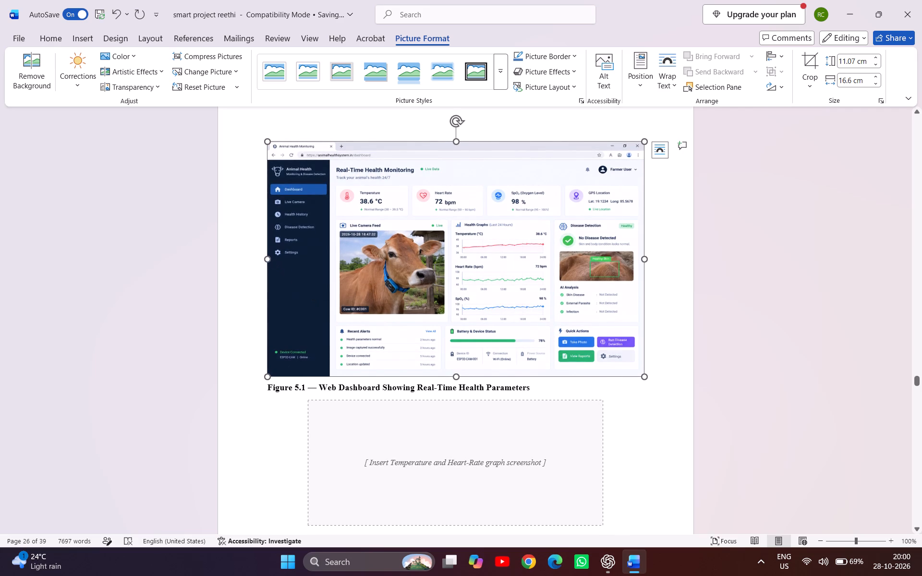
drag(268, 260, 293, 259)
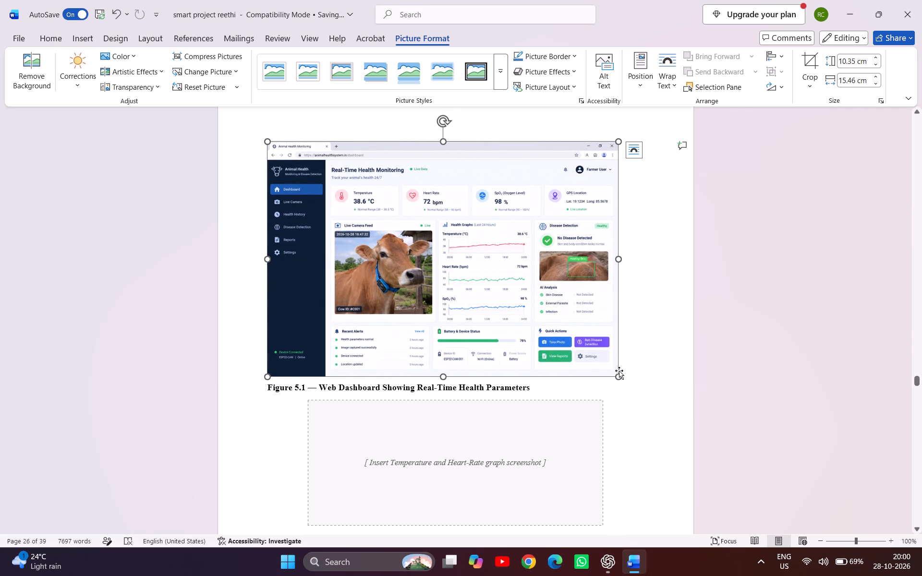
drag(619, 374, 543, 274)
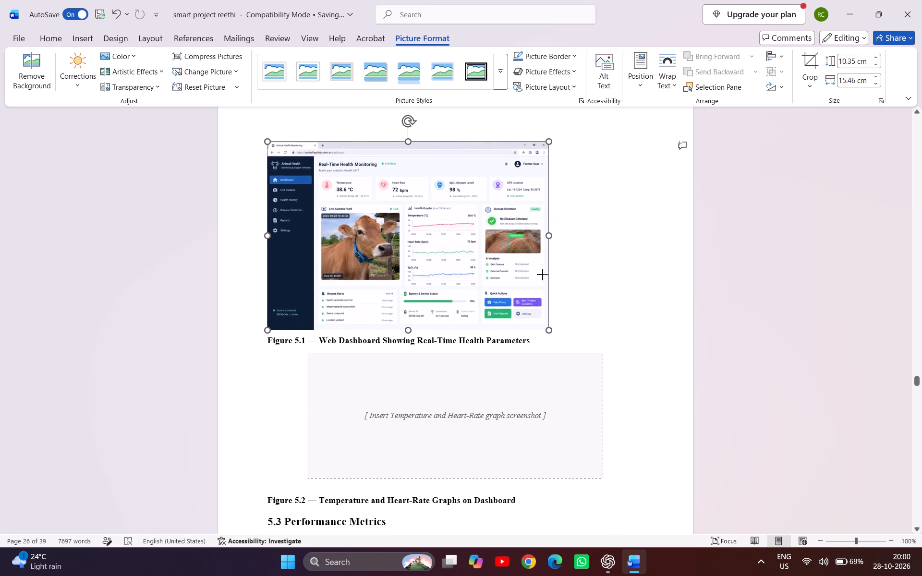
drag(543, 274, 518, 258)
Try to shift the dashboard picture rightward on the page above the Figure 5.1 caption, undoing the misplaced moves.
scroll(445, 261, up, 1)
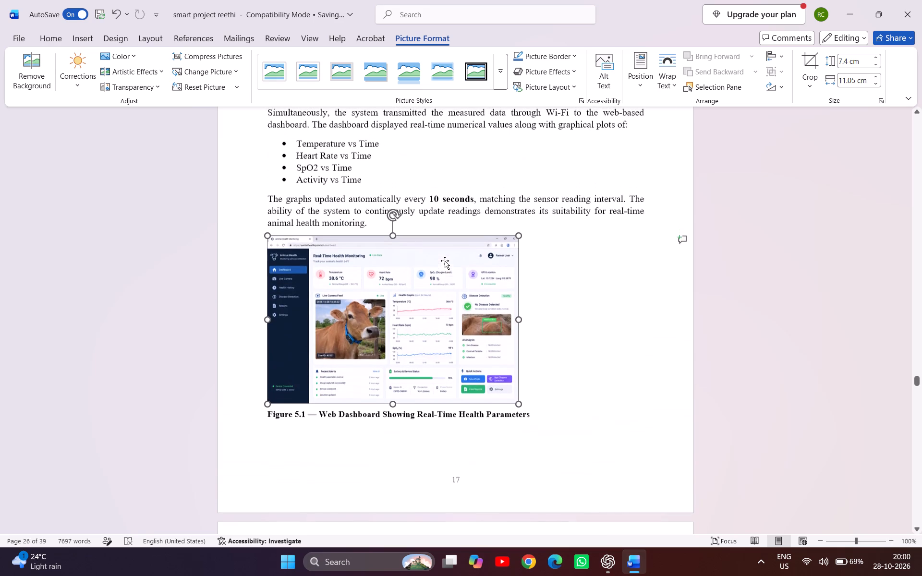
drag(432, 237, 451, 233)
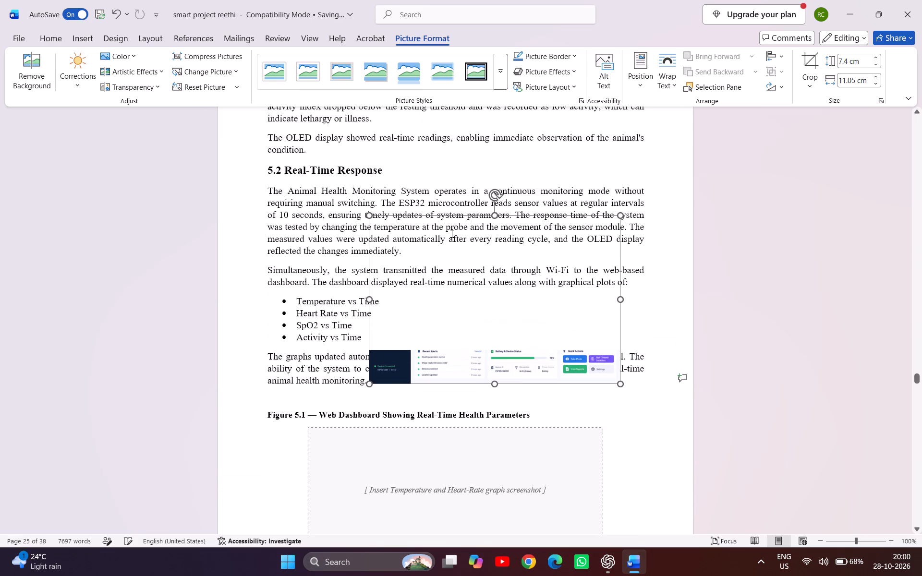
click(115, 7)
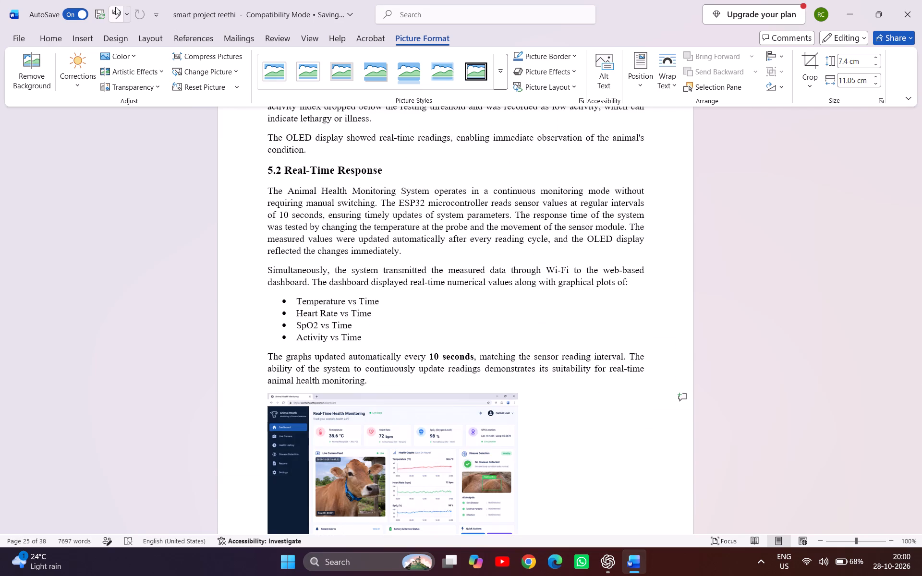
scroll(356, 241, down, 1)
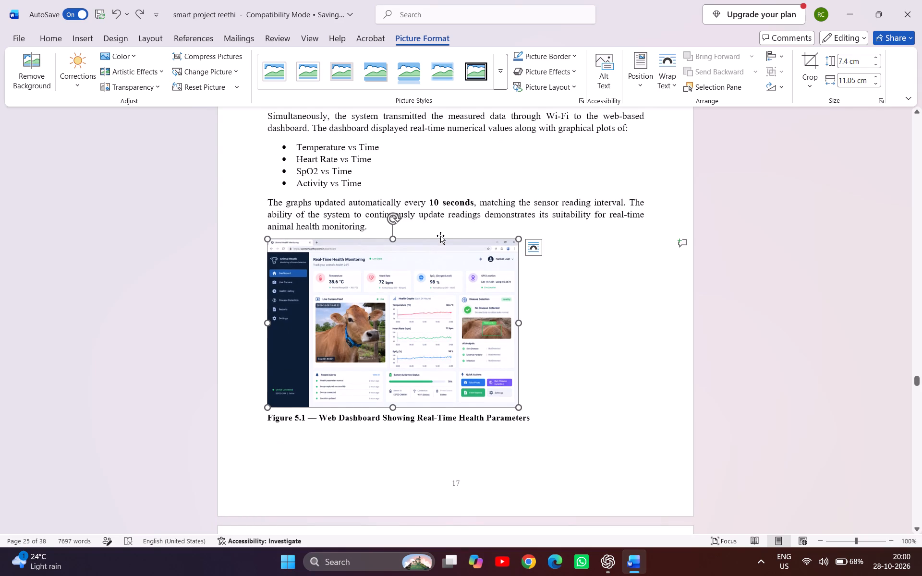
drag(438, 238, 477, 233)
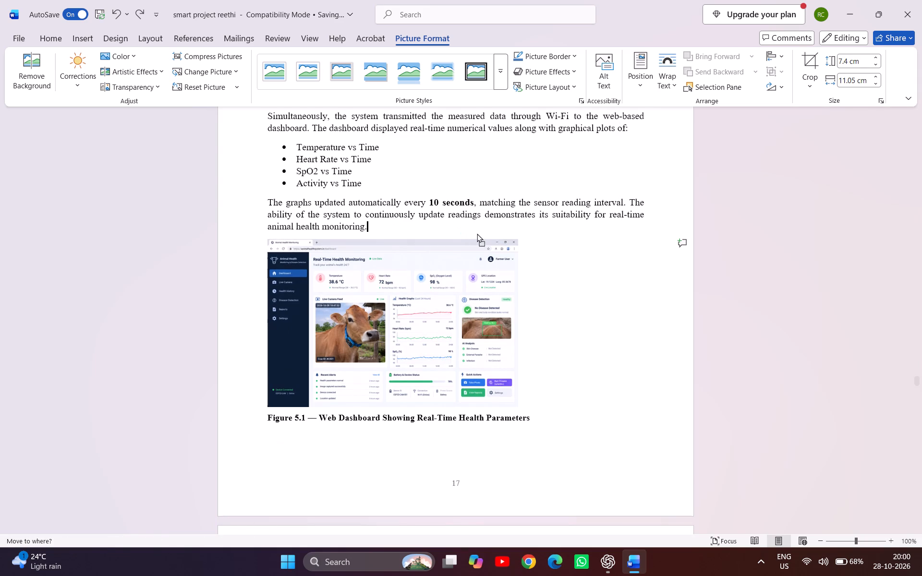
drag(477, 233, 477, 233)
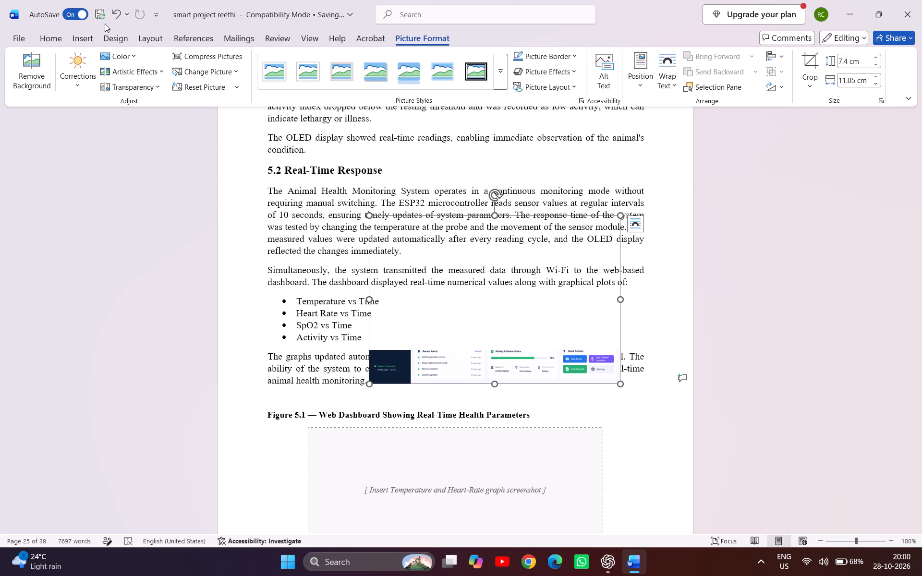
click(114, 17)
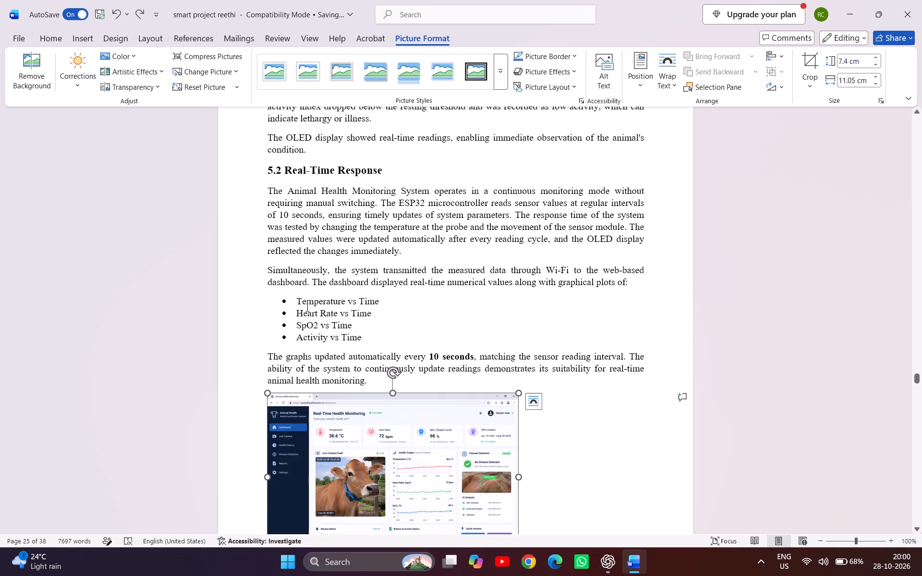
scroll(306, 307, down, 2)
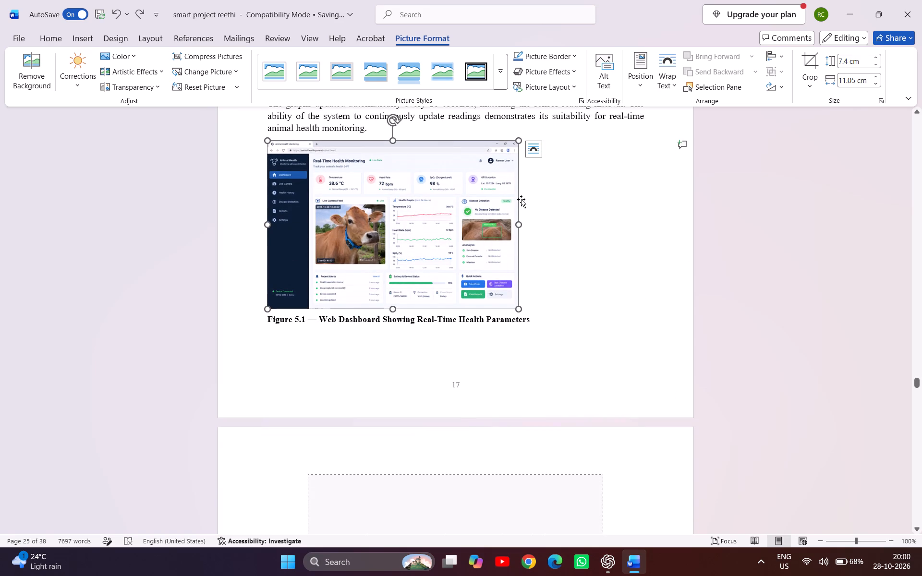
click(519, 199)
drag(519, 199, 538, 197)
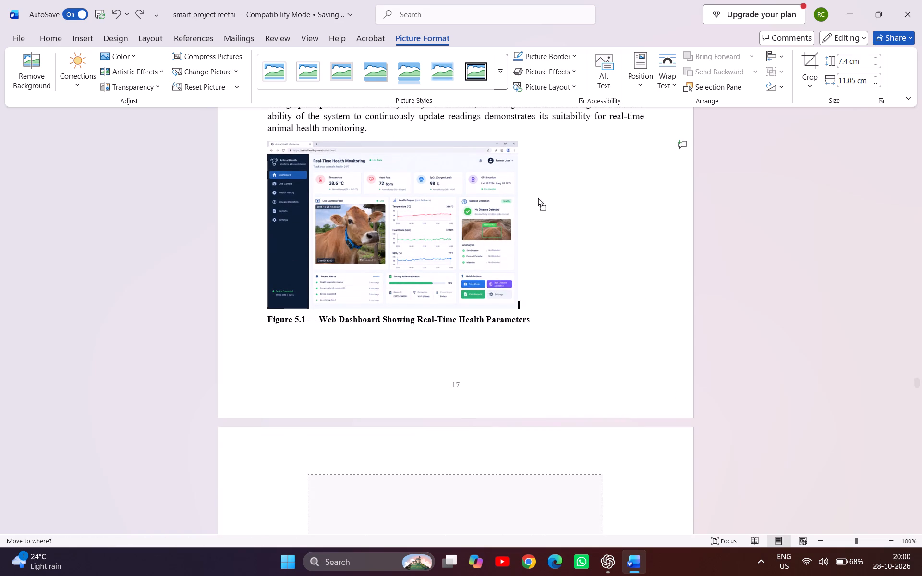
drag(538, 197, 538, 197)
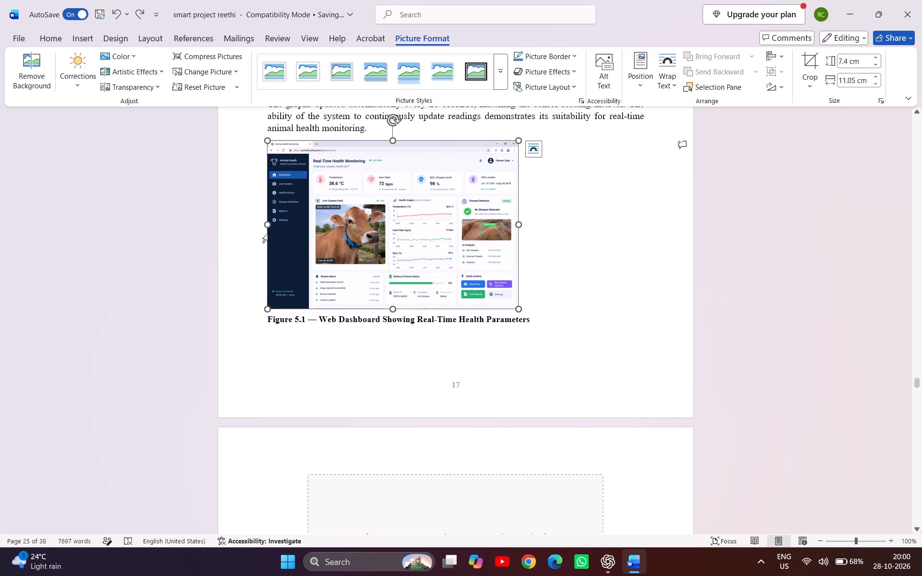
Stretch the Figure 5.1 dashboard picture horizontally to about 12.43 cm wide, keeping its height.
drag(522, 224, 570, 222)
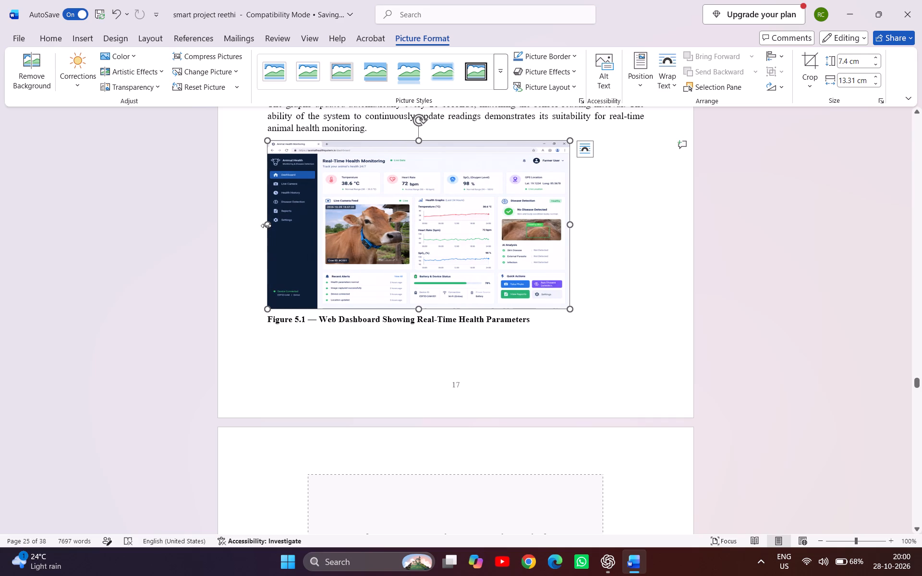
drag(266, 226, 288, 223)
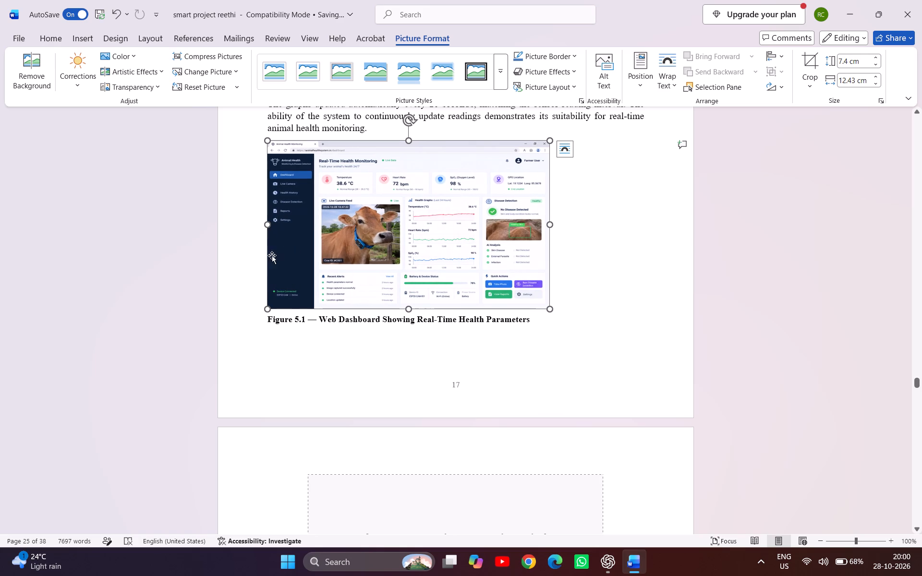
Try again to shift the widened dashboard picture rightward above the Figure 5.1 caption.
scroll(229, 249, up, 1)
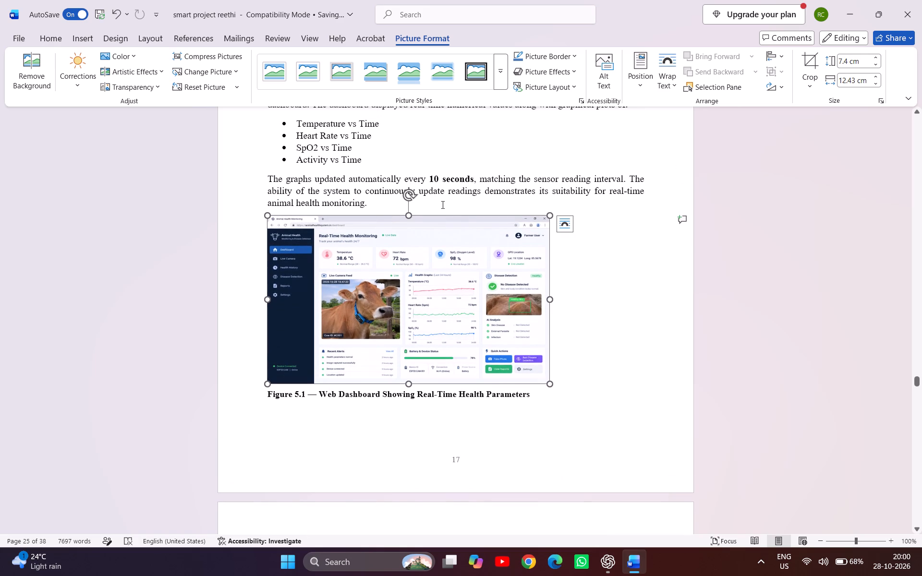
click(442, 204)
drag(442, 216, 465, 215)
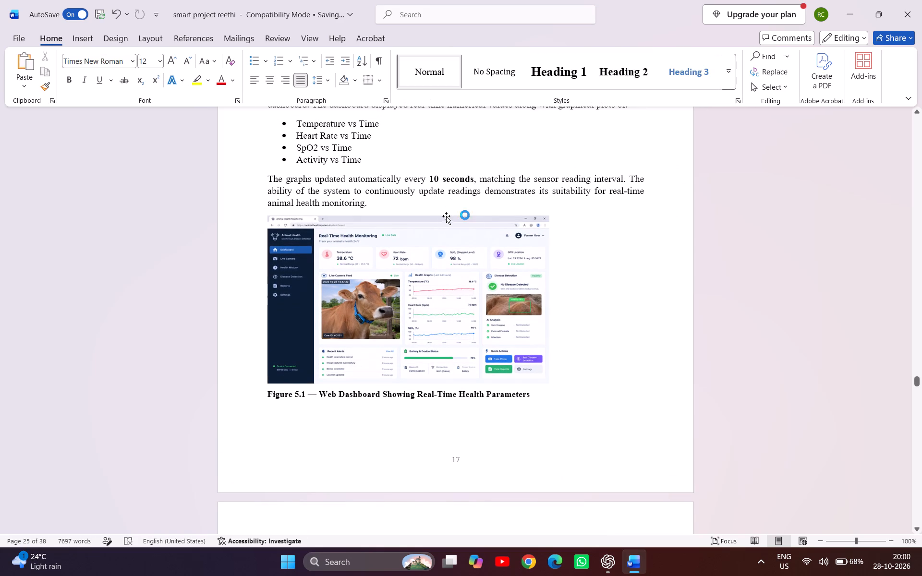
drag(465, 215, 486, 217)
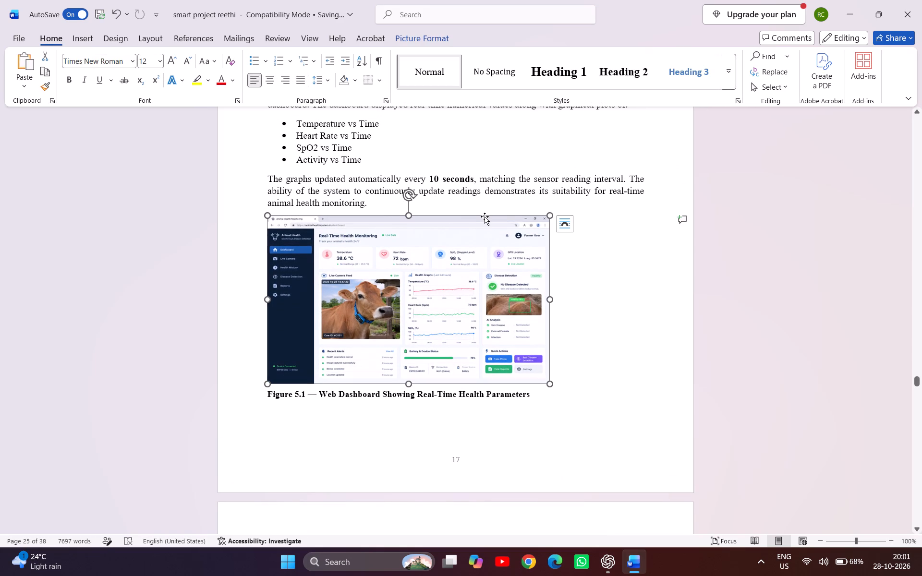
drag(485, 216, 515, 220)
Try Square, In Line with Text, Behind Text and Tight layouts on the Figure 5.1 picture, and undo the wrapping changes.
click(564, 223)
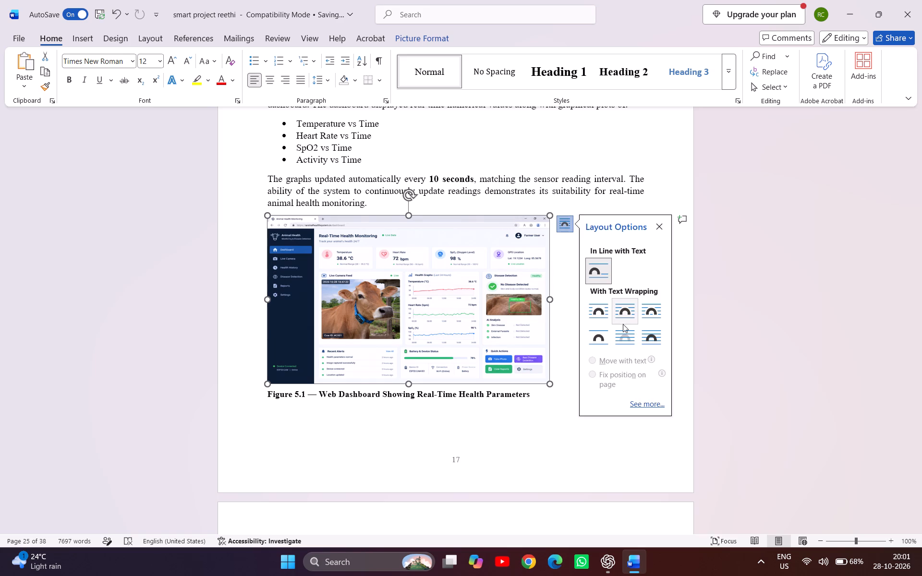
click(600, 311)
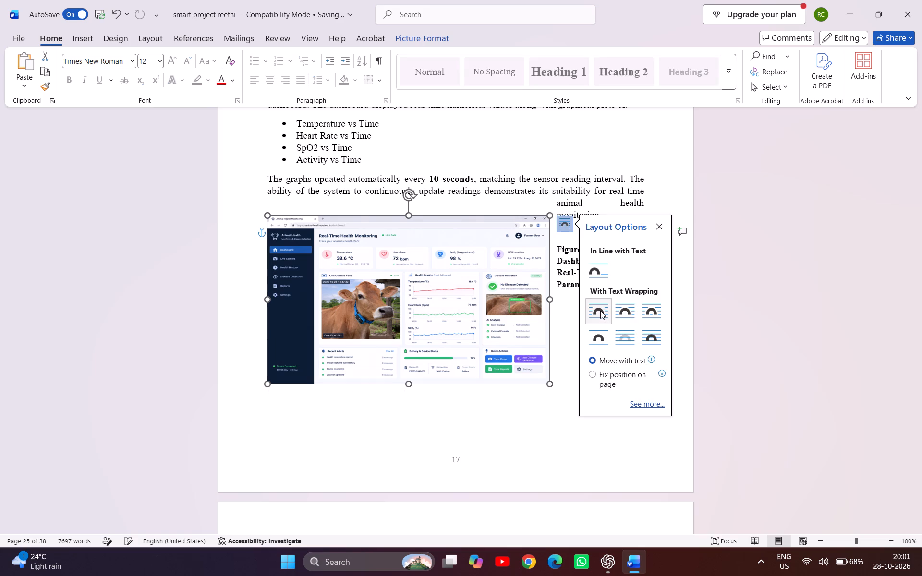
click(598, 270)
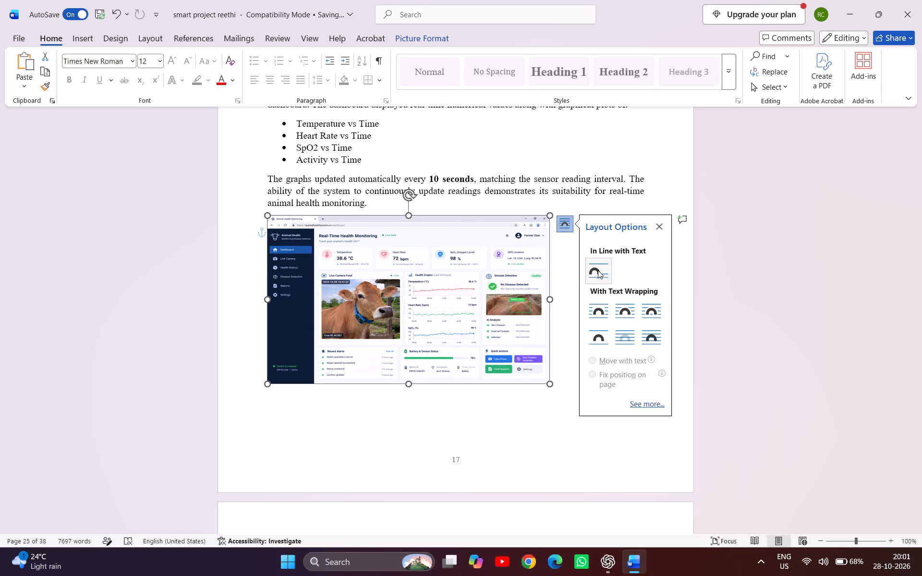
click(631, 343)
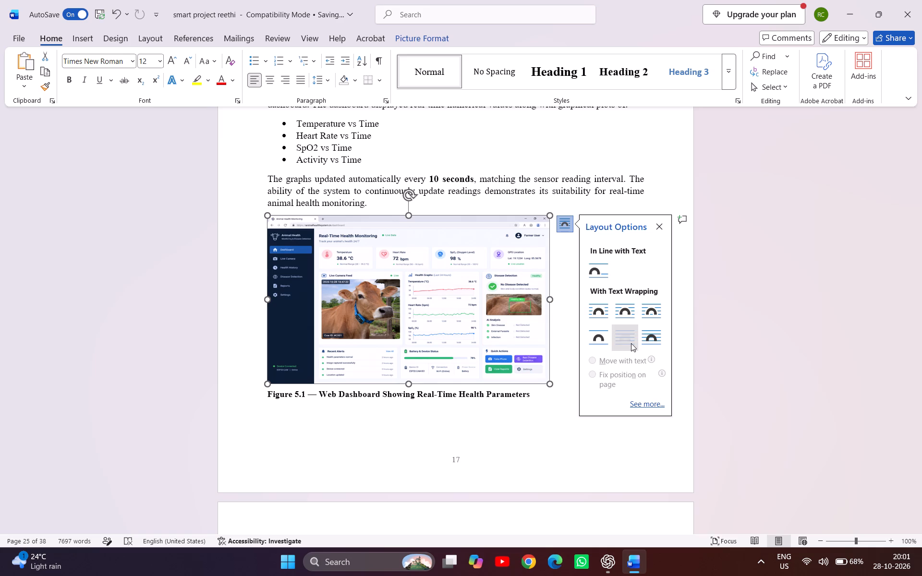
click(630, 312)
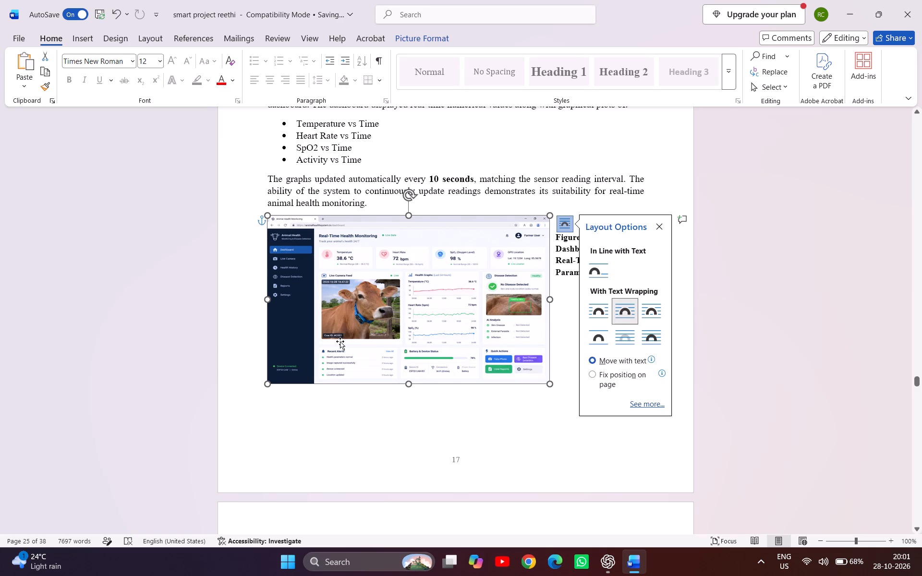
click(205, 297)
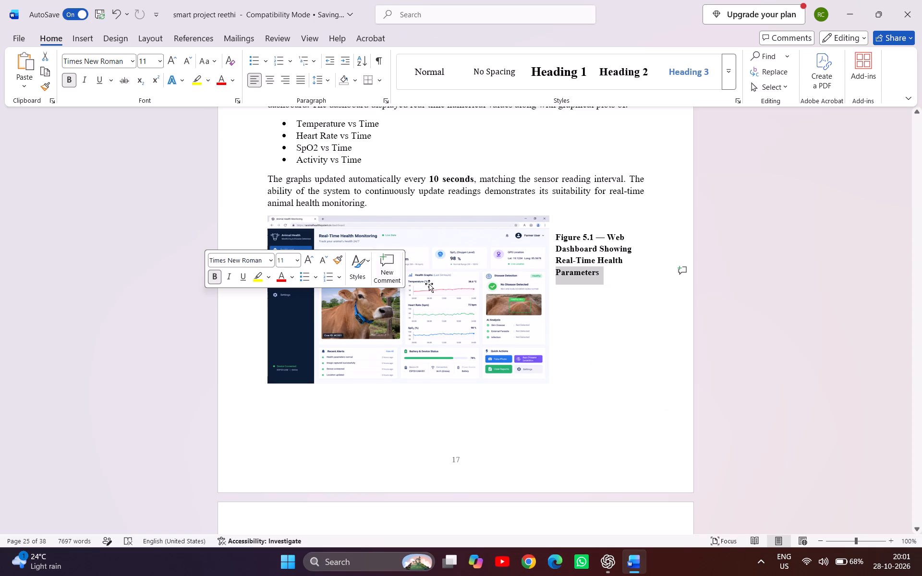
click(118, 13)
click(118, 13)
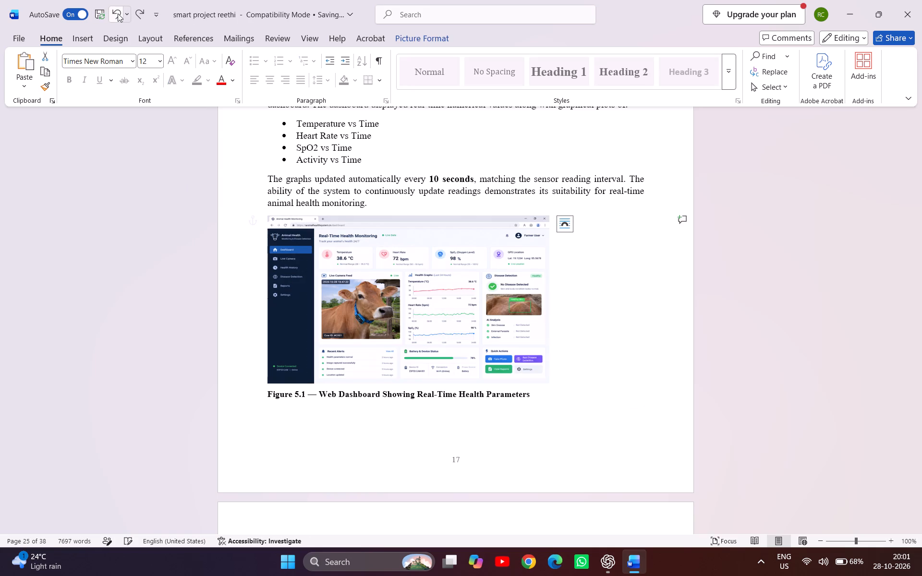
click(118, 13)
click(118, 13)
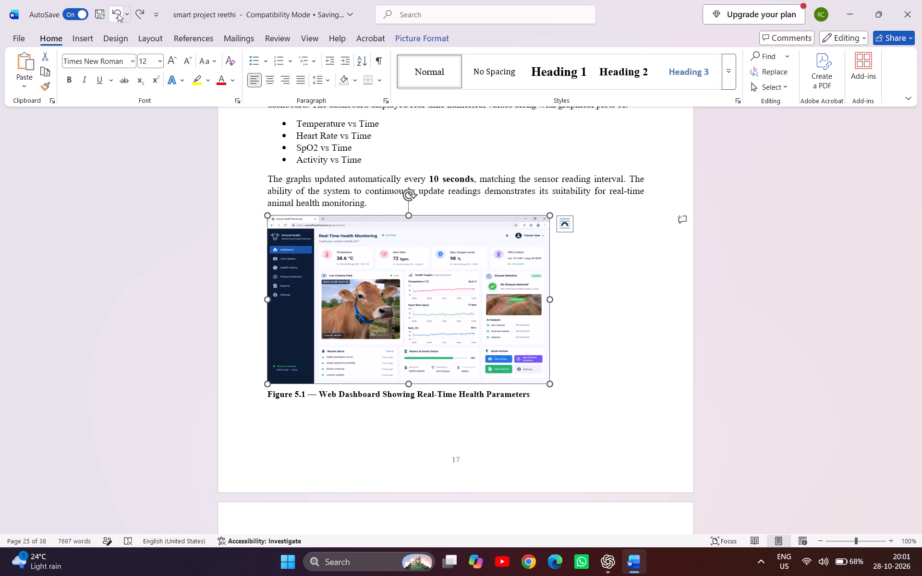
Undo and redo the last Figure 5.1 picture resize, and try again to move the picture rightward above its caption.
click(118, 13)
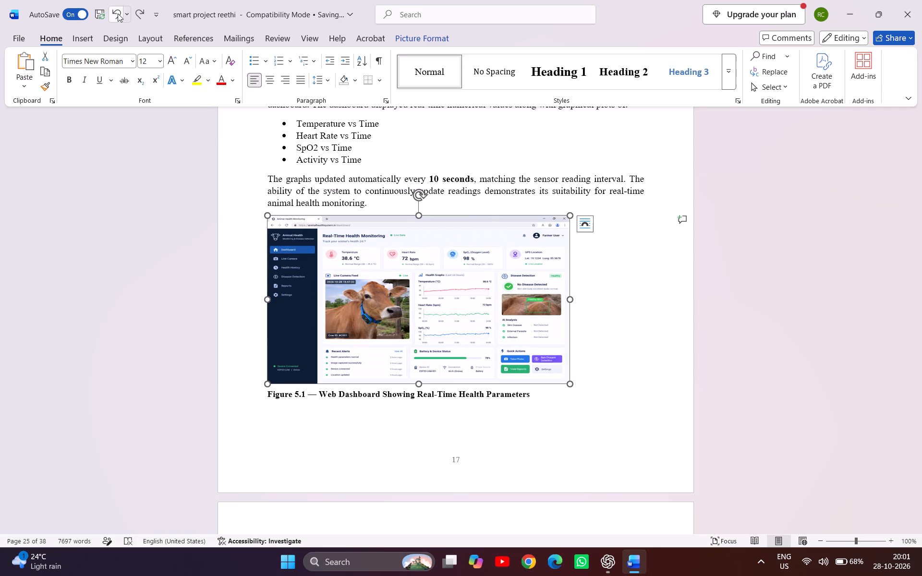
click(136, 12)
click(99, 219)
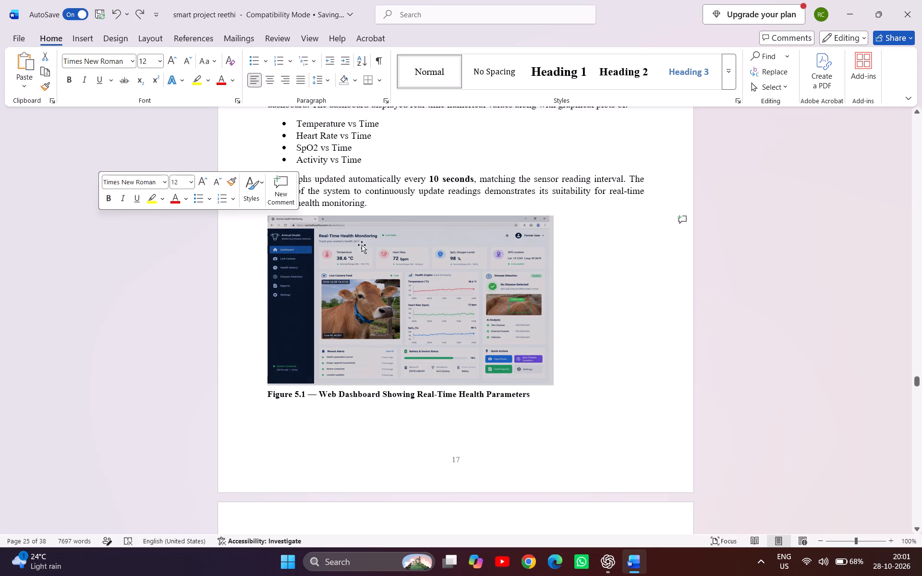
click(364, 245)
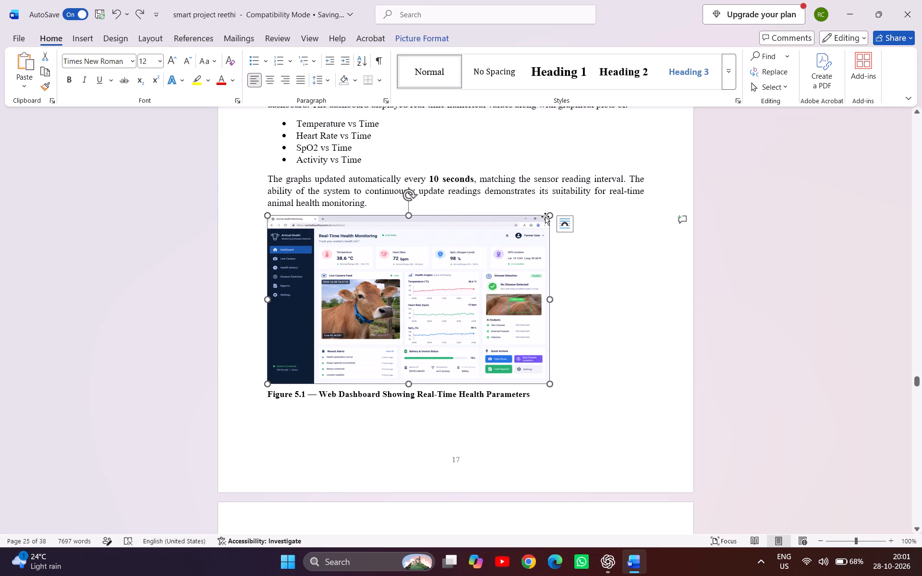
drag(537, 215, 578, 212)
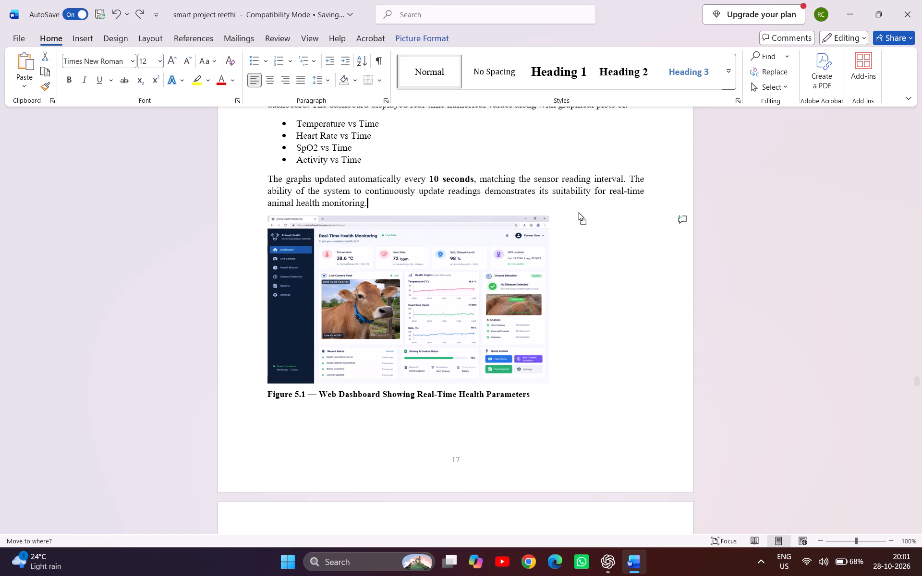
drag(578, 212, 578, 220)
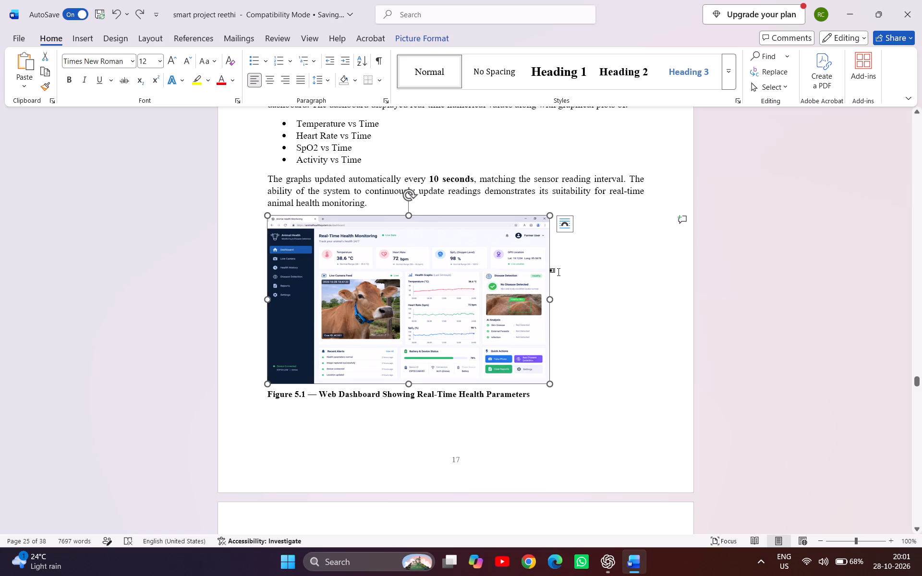
Enlarge the Figure 5.1 dashboard picture above its caption until it spans the full text width between the page margins.
drag(550, 274, 619, 281)
drag(547, 300, 596, 296)
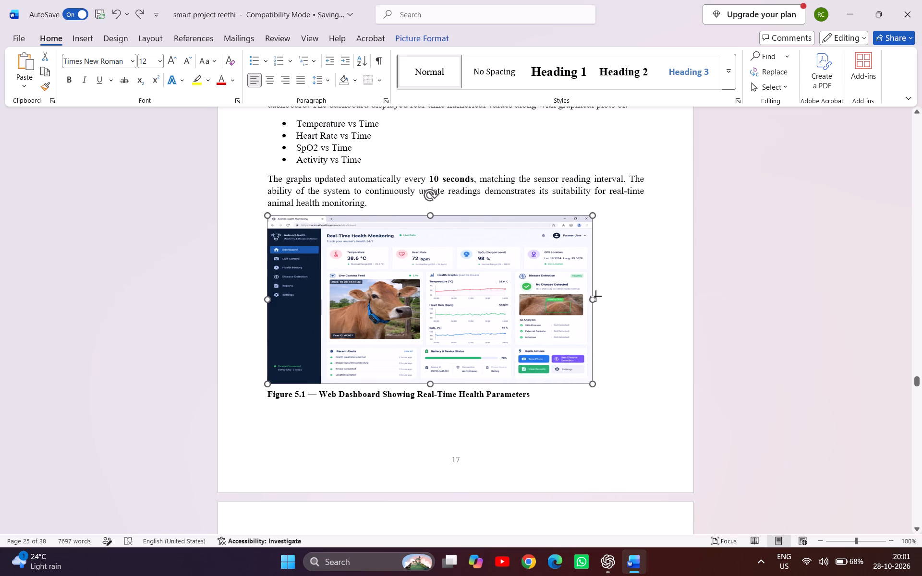
drag(596, 296, 618, 296)
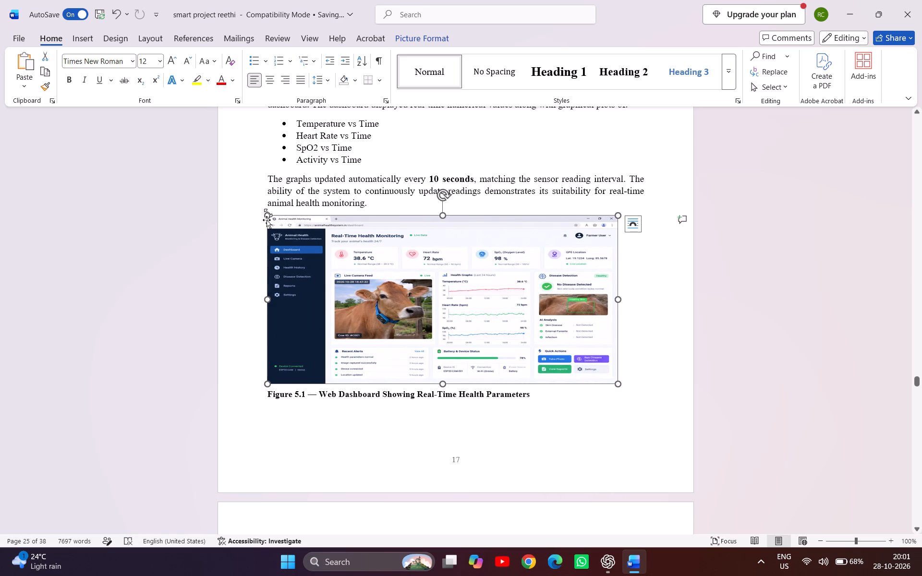
drag(267, 215, 348, 235)
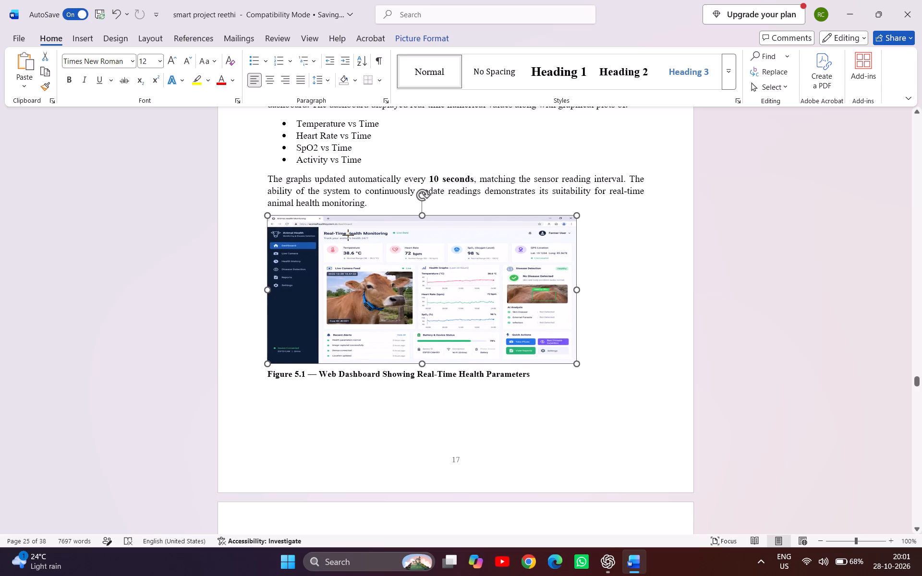
drag(348, 235, 241, 225)
Examine the resized Figure 5.1 picture and its caption on the page at different zoom levels.
ctrl+scroll(388, 318, up, 3)
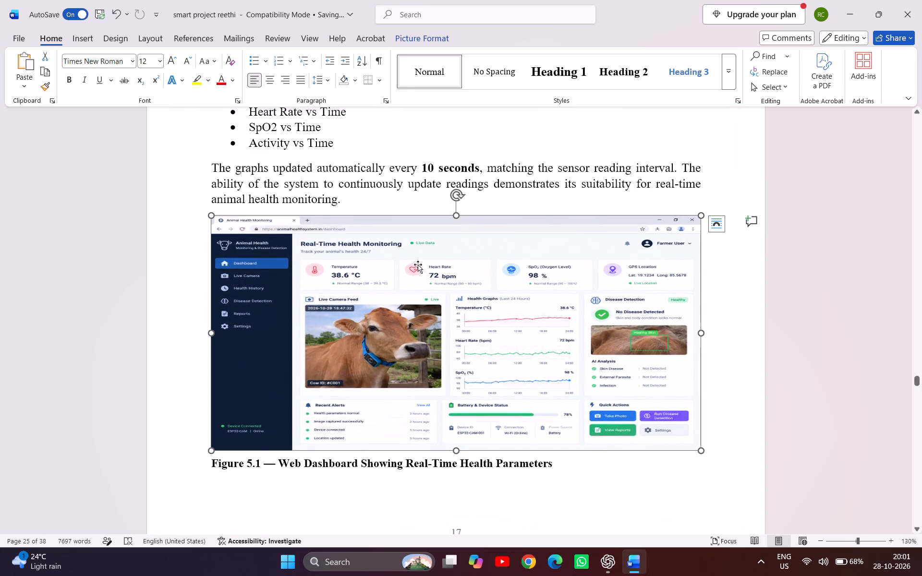
scroll(435, 249, down, 1)
scroll(435, 249, up, 1)
scroll(435, 249, down, 1)
scroll(435, 249, up, 1)
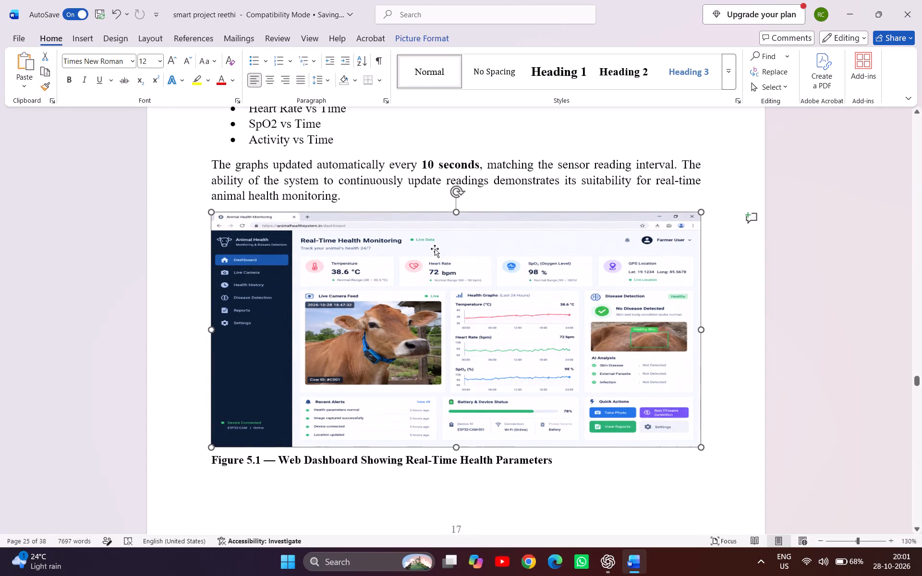
ctrl+scroll(435, 249, down, 1)
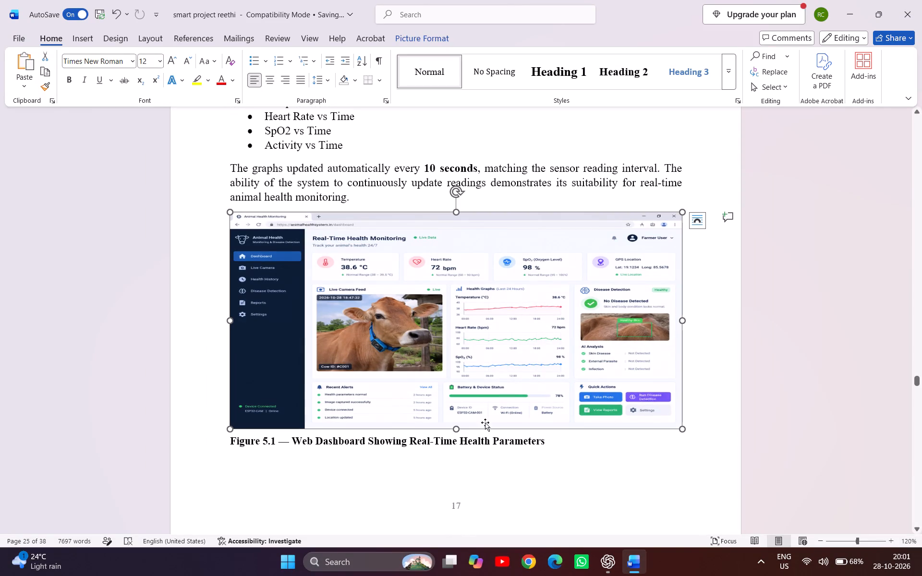
click(524, 458)
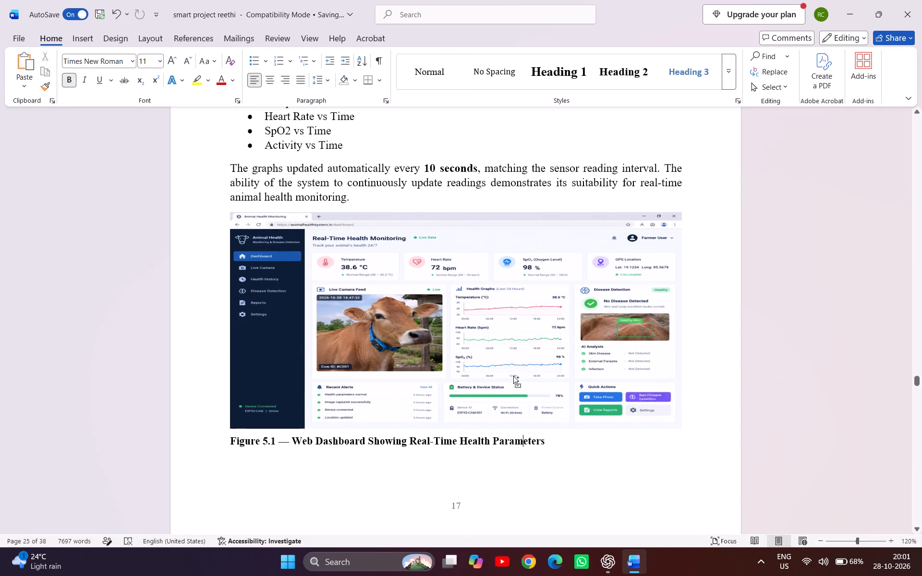
ctrl+scroll(513, 376, down, 3)
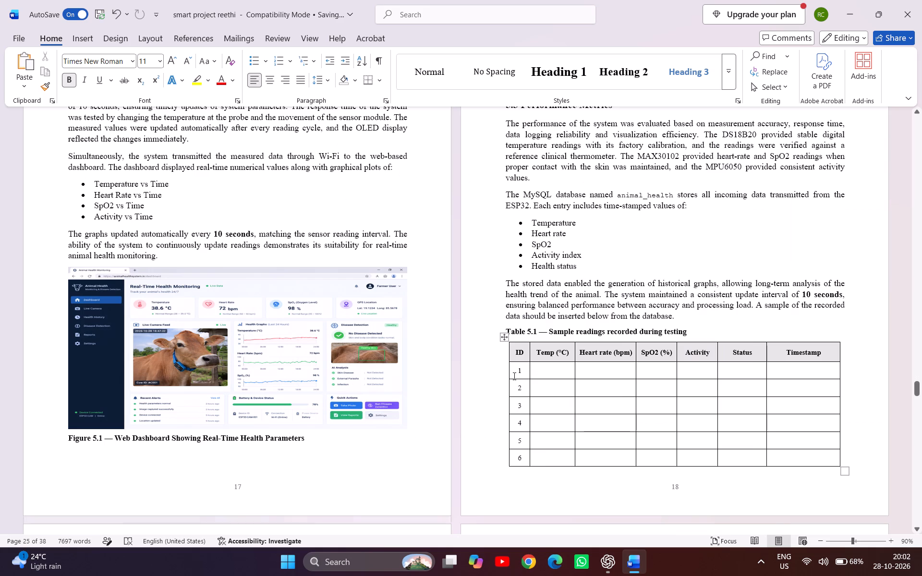
ctrl+scroll(513, 376, up, 1)
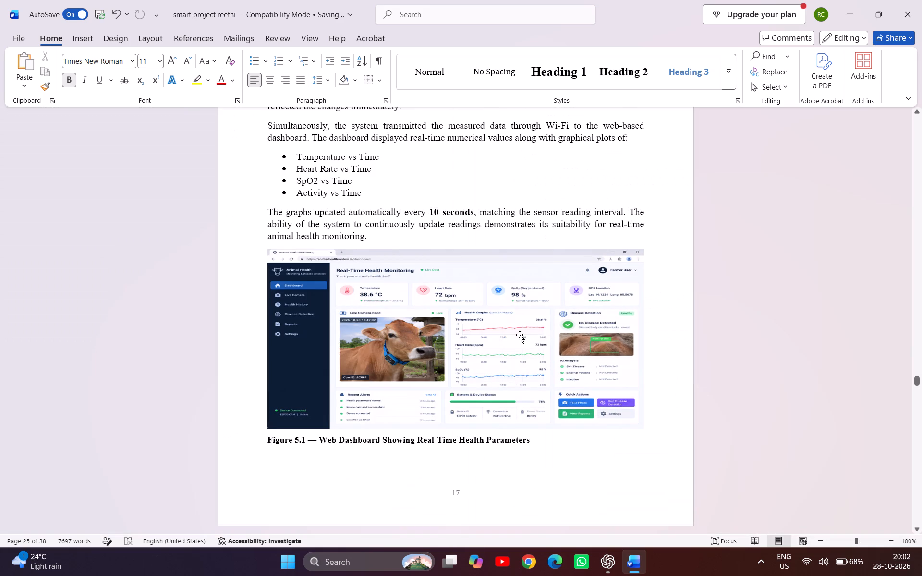
Copy the Figure 5.3 caption text "— MySQL Database Table (animal_health) Showing Stored Data" from the report.
scroll(489, 324, down, 1)
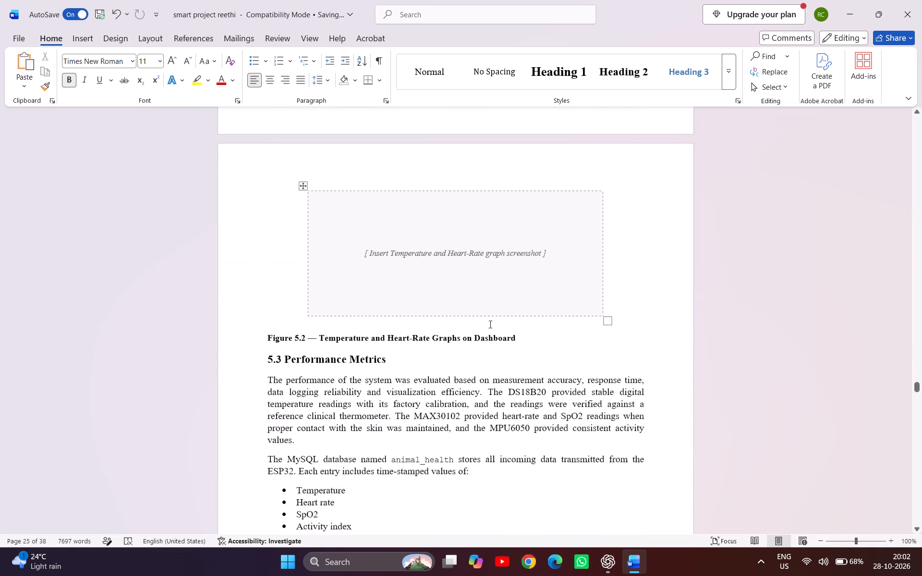
scroll(489, 324, down, 1)
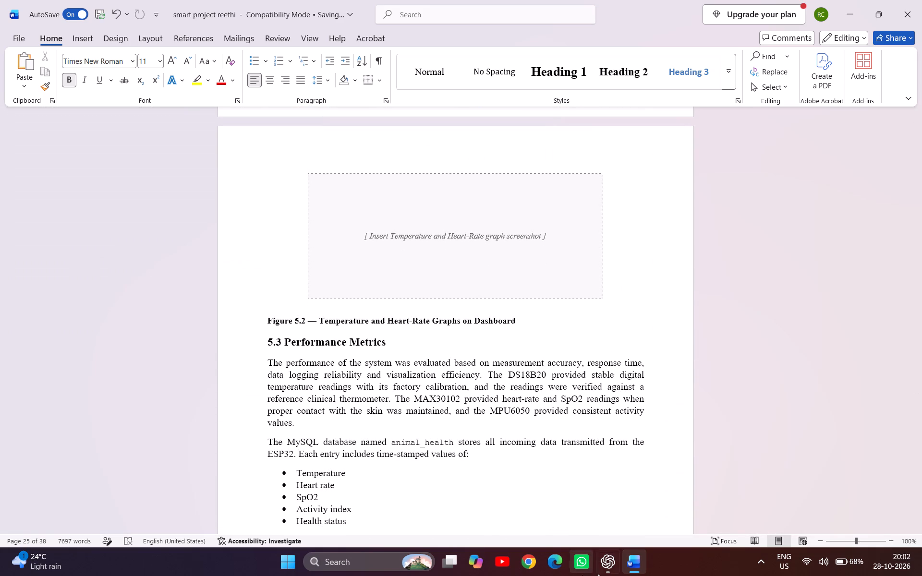
scroll(578, 469, down, 2)
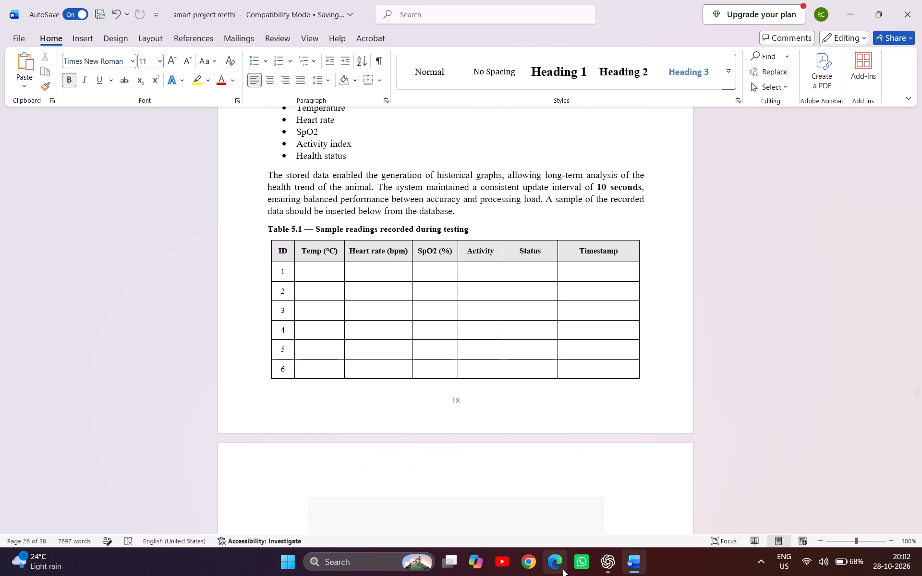
scroll(580, 517, down, 2)
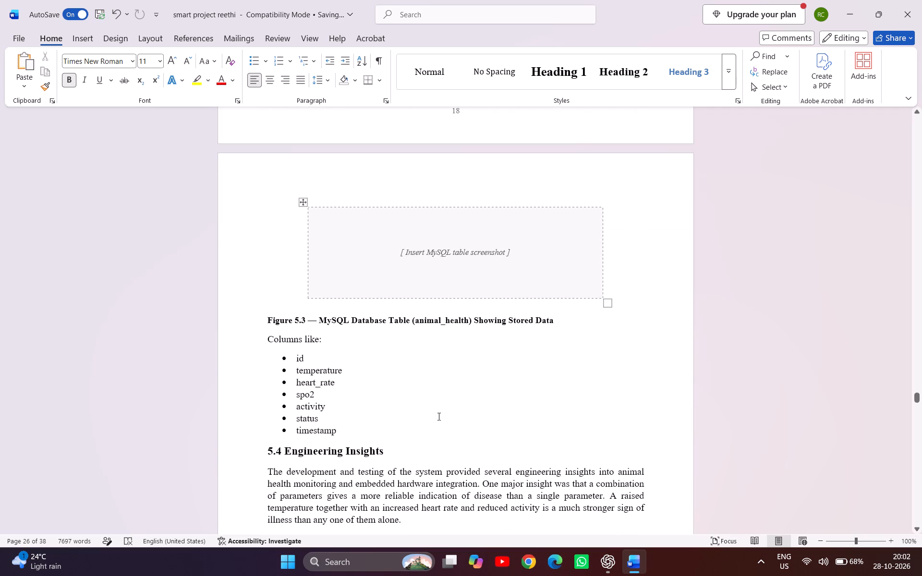
drag(315, 320, 425, 313)
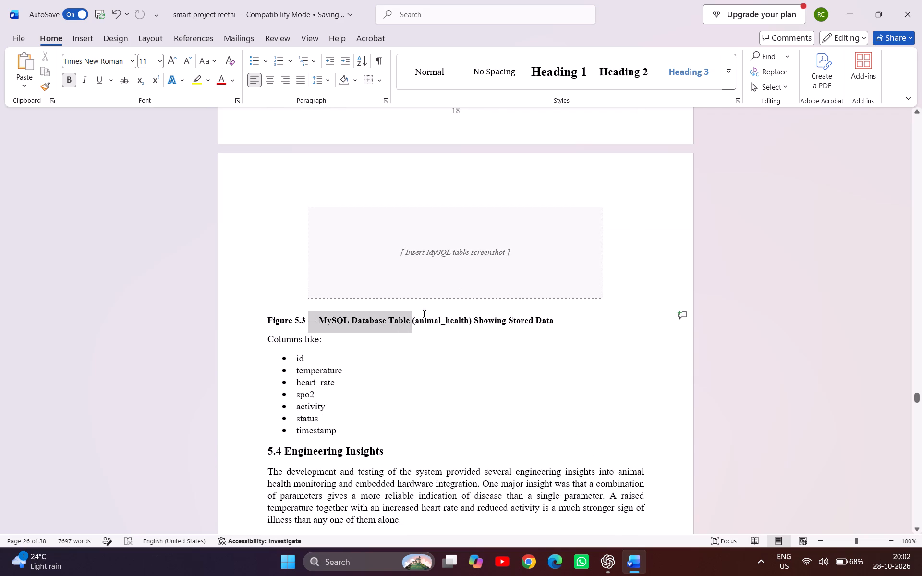
drag(425, 313, 547, 313)
key(ctrl+c)
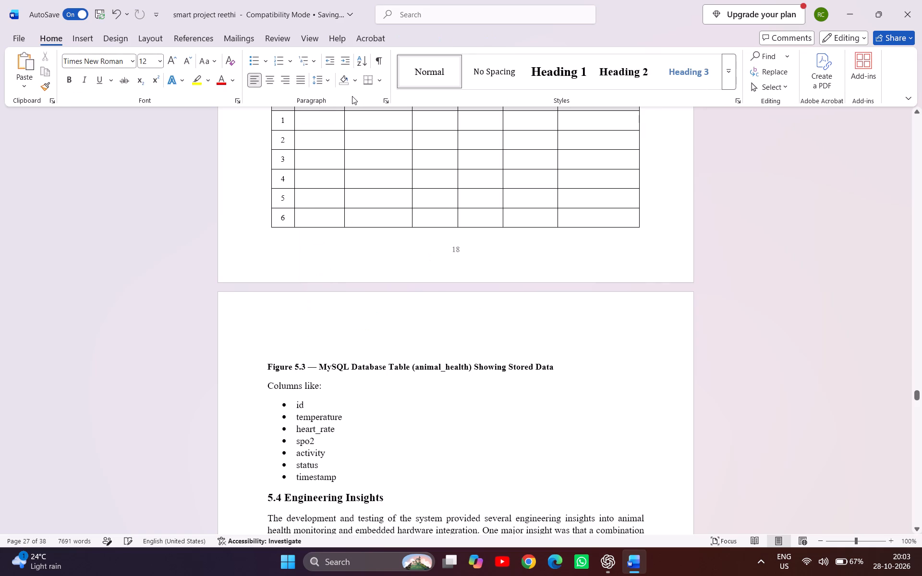
Insert the picture "ChatGPT Image Oct 28, 2026, 08_02_32 PM" from this device above the Figure 5.3 caption.
click(80, 41)
click(121, 68)
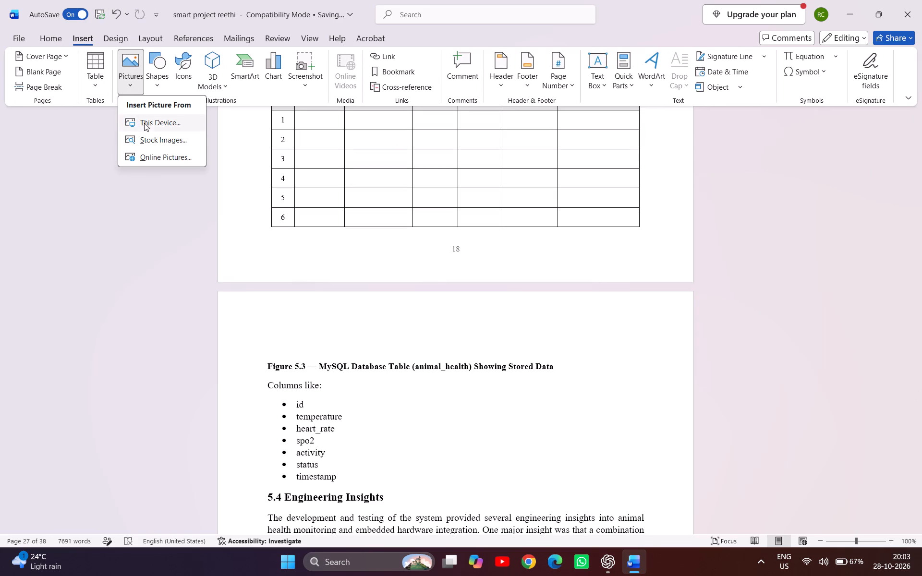
click(145, 126)
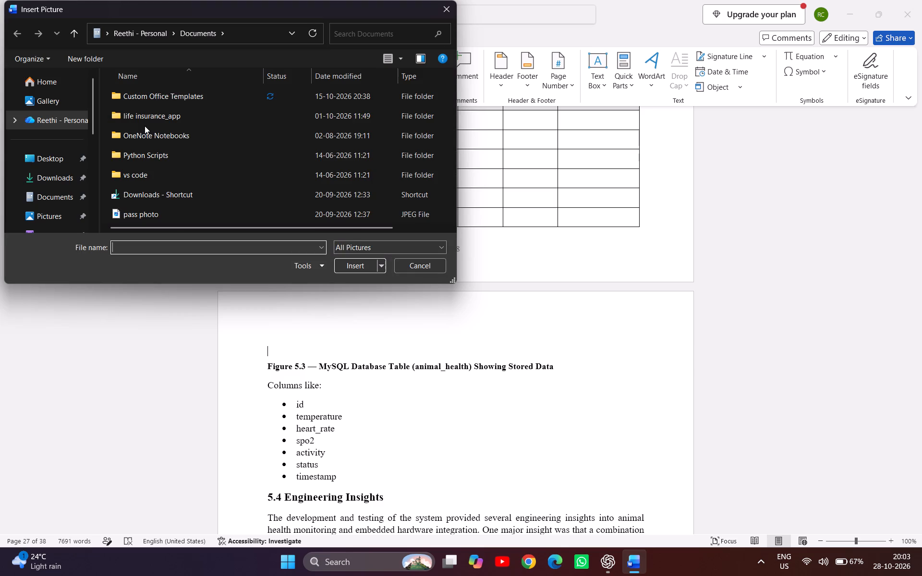
click(61, 82)
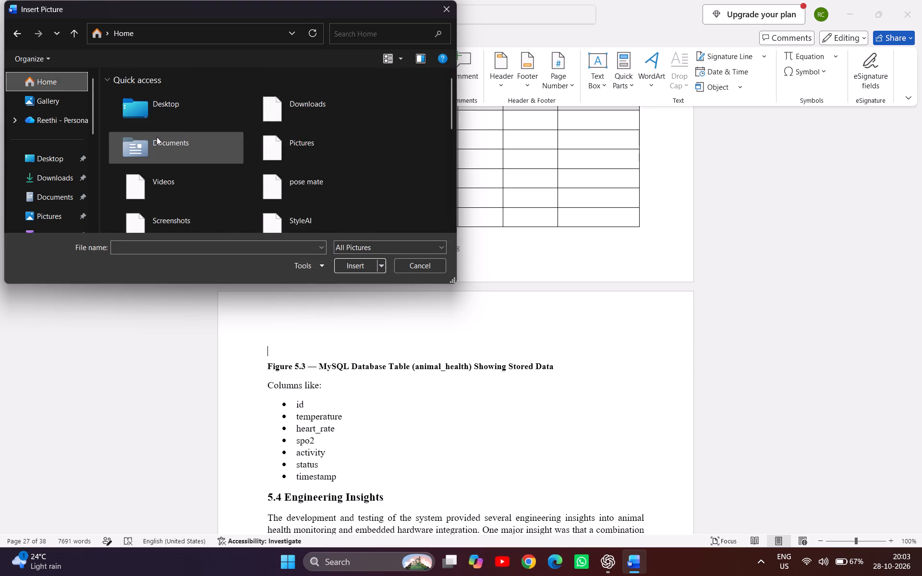
scroll(157, 138, down, 1)
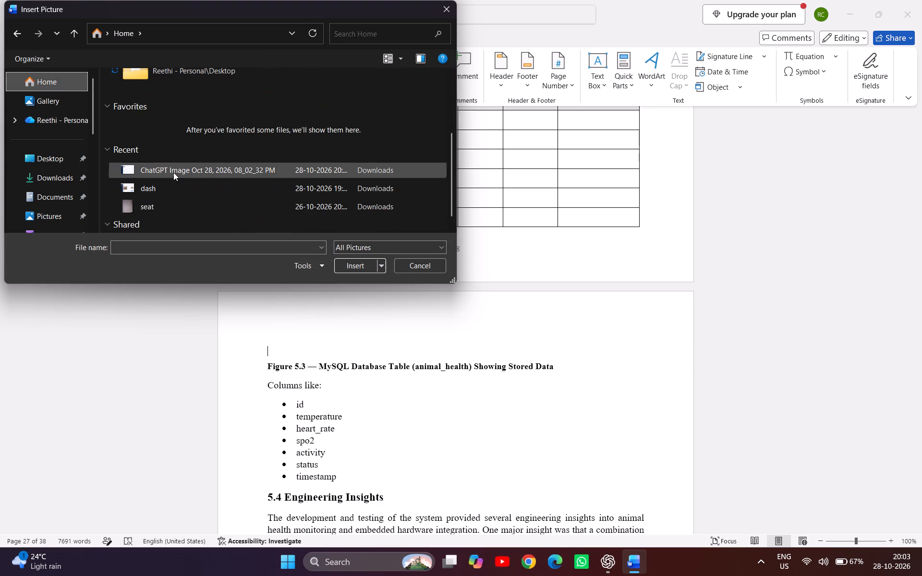
click(185, 172)
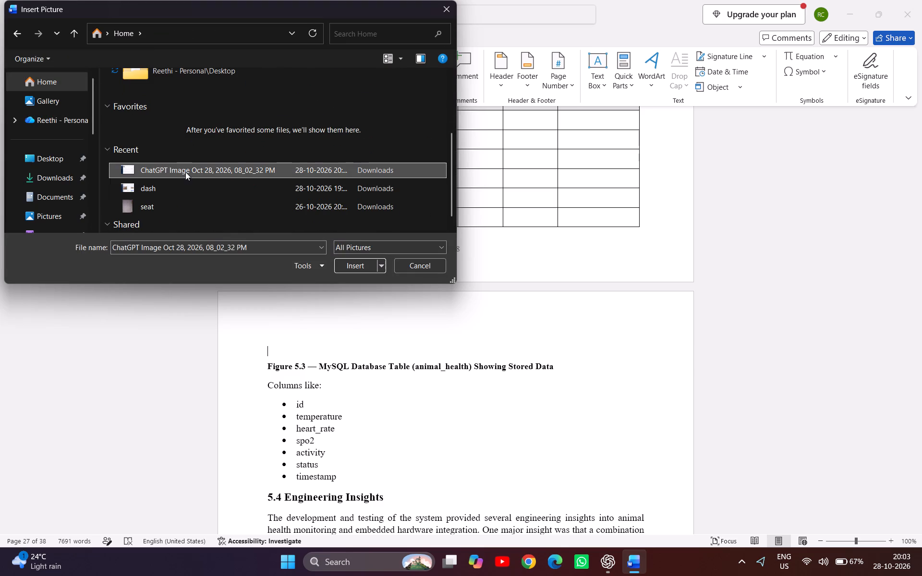
click(349, 260)
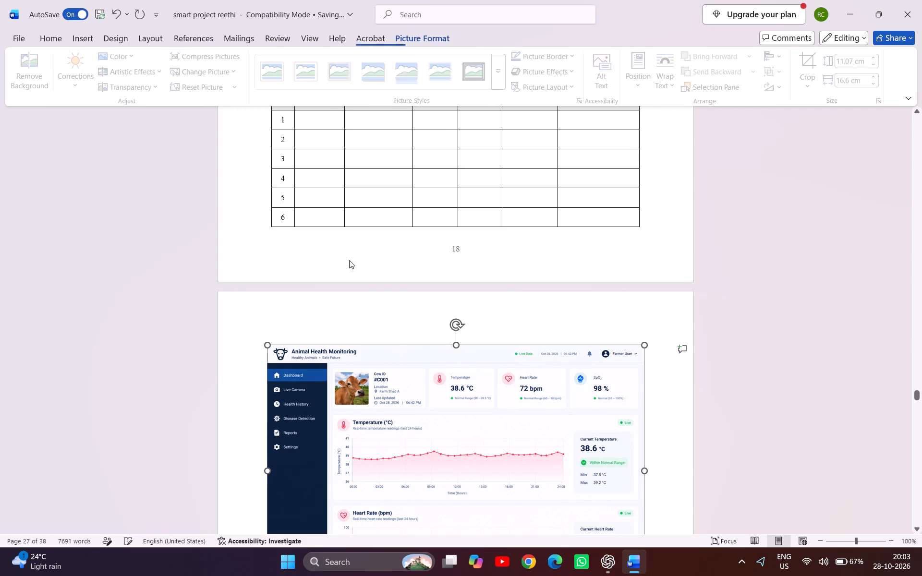
Shrink the inserted picture above the Figure 5.3 caption and widen it to about 7.95 cm high by 13.82 cm wide.
scroll(416, 367, down, 2)
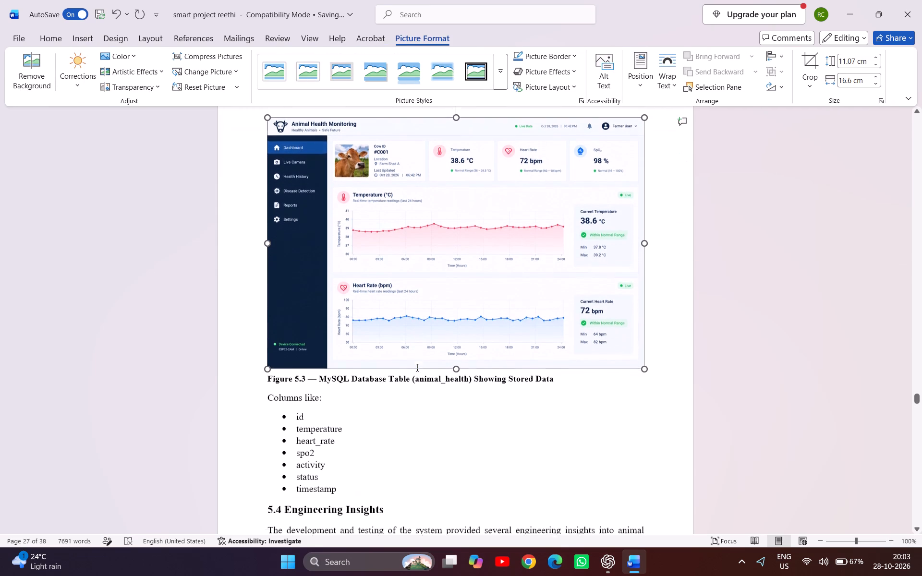
scroll(416, 367, down, 1)
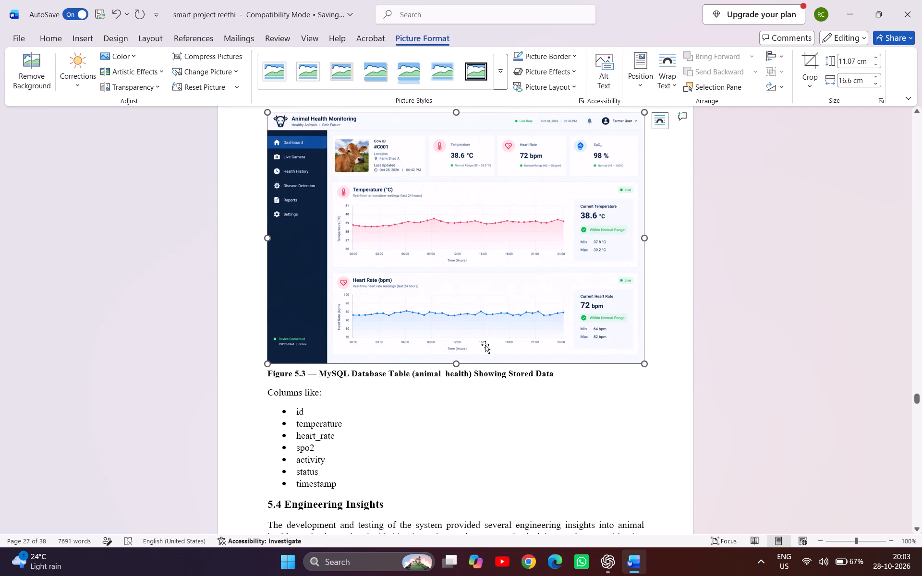
drag(269, 363, 303, 317)
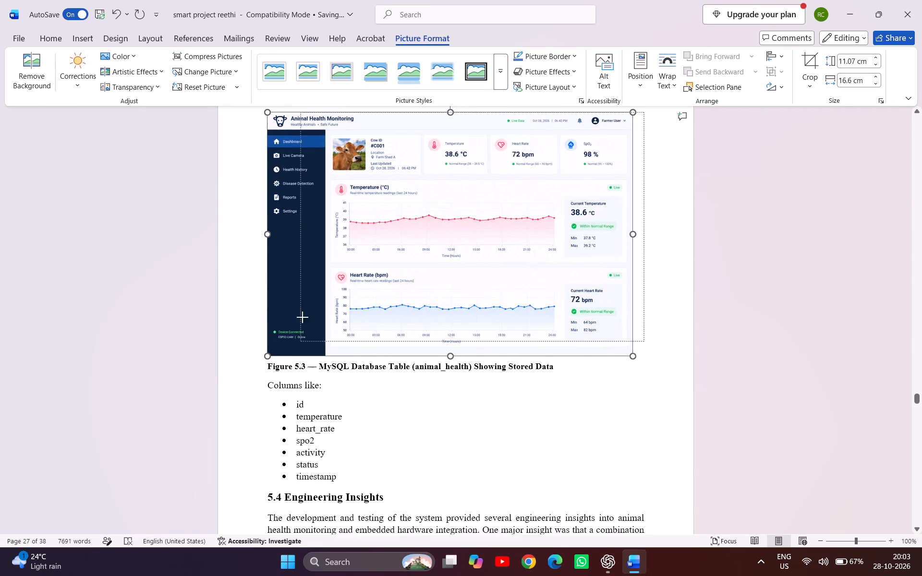
drag(303, 317, 374, 222)
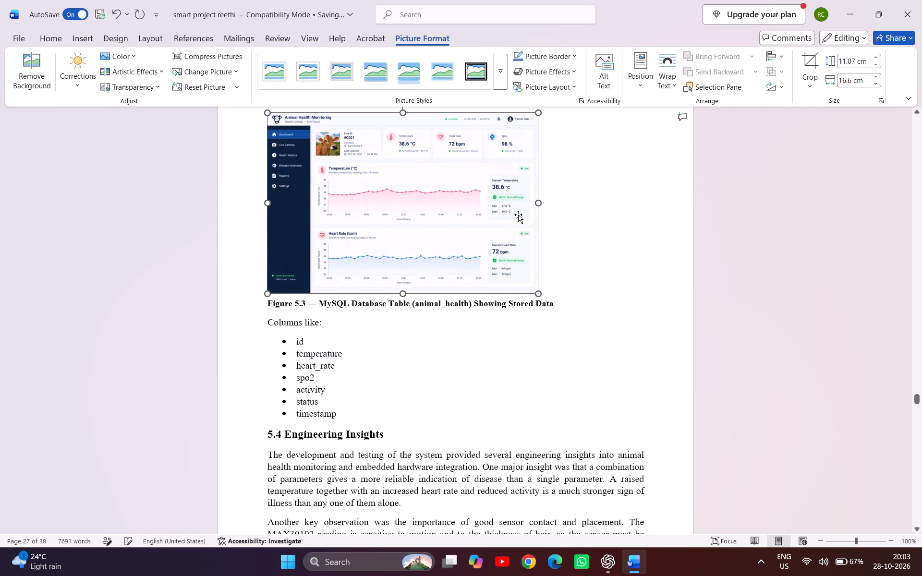
drag(538, 203, 581, 203)
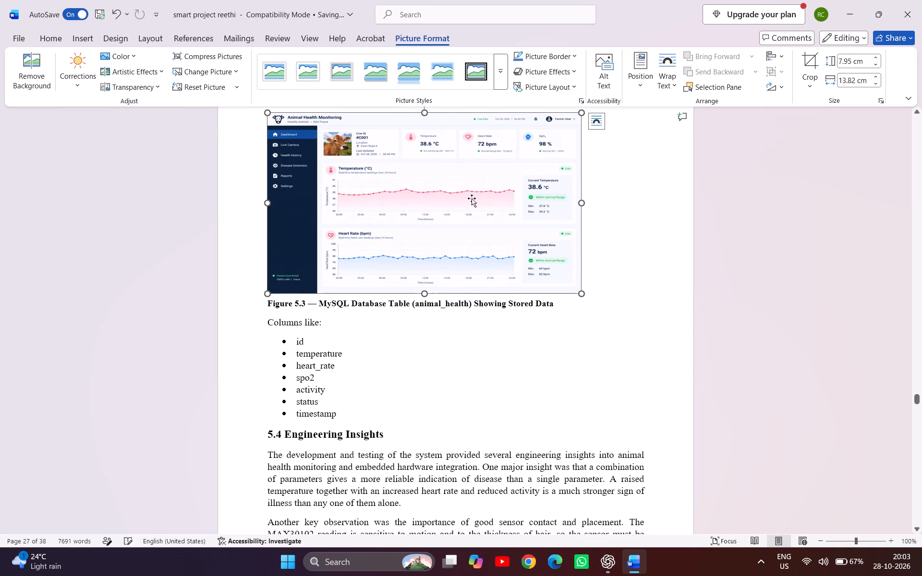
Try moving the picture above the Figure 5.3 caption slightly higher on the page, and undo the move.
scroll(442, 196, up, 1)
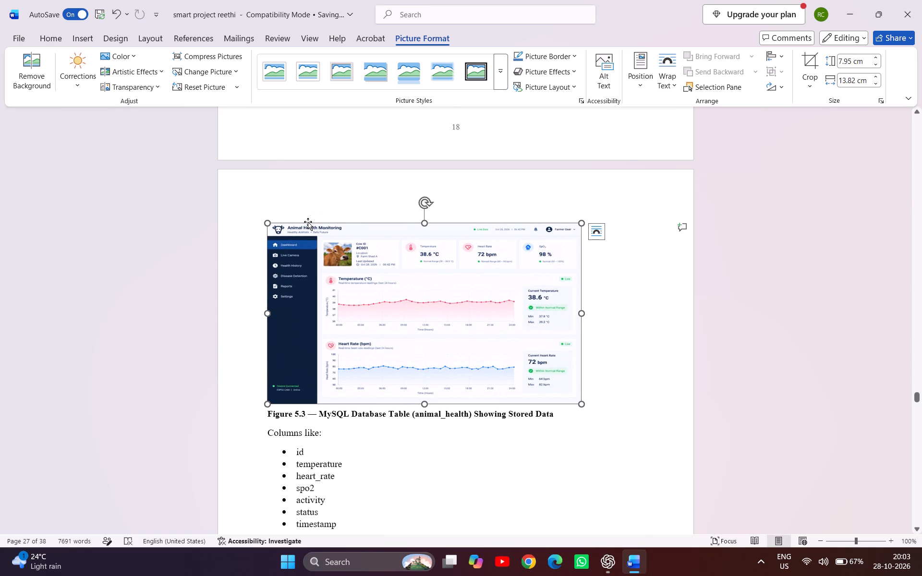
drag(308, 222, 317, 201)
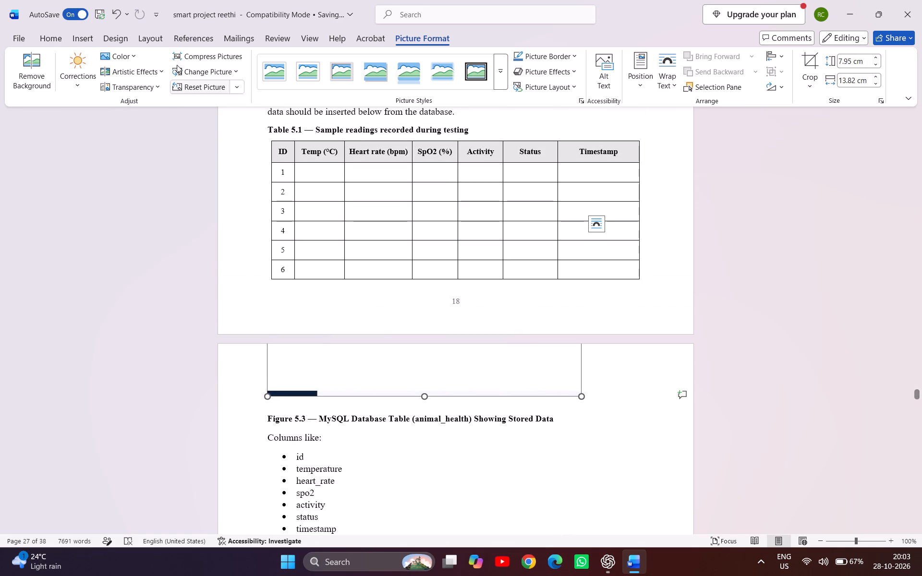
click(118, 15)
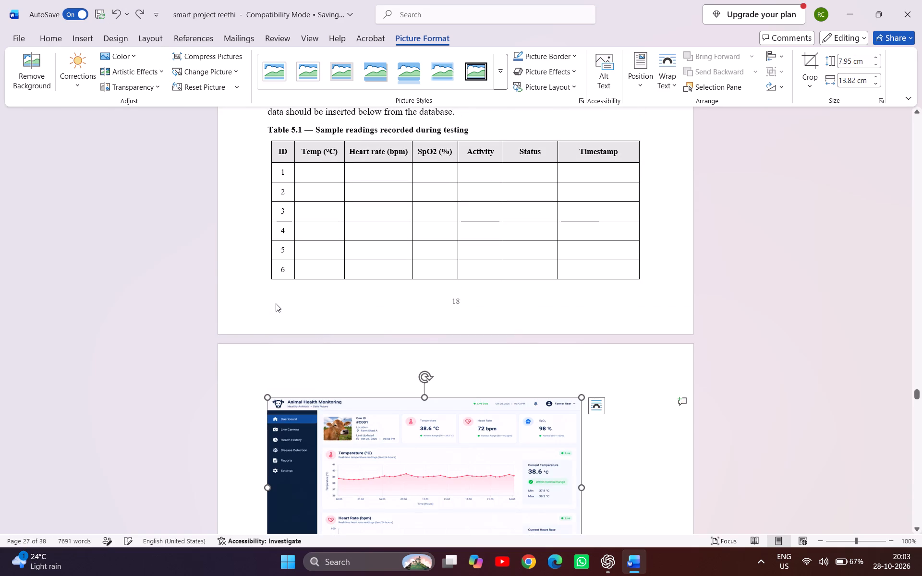
Resize the picture above the Figure 5.3 caption to about 7.49 cm high by 13.53 cm wide.
scroll(276, 303, down, 1)
drag(267, 312, 284, 308)
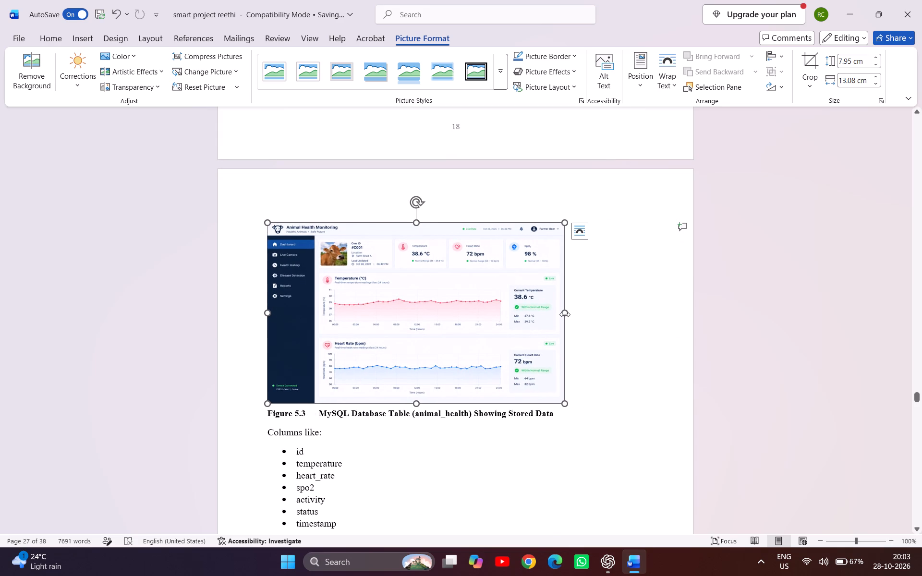
drag(565, 314, 593, 317)
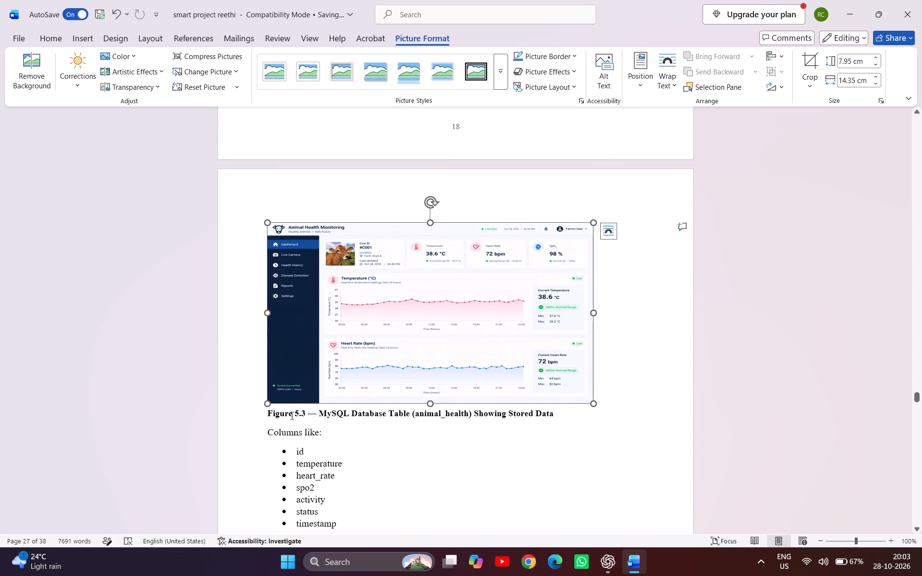
drag(269, 403, 295, 363)
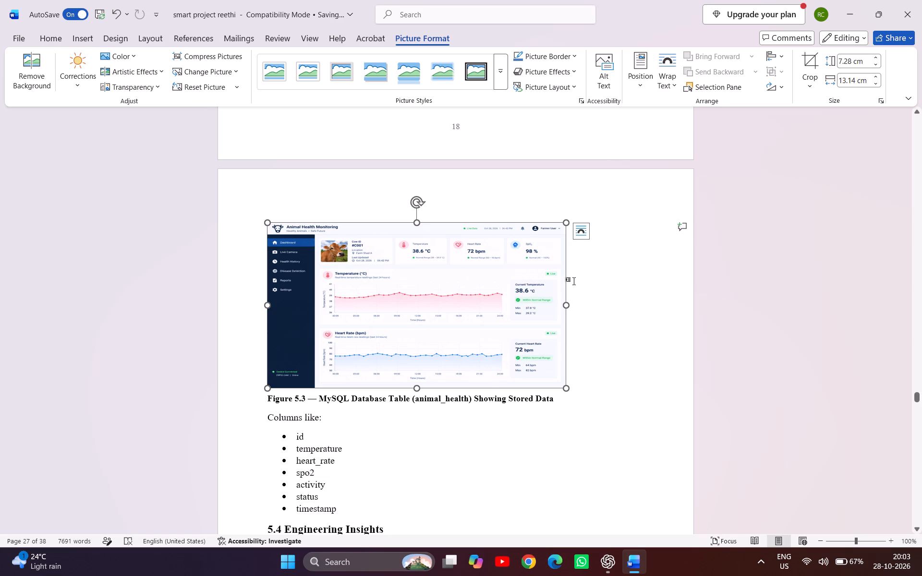
click(565, 281)
drag(565, 281, 589, 279)
click(565, 263)
click(543, 266)
drag(566, 388, 581, 388)
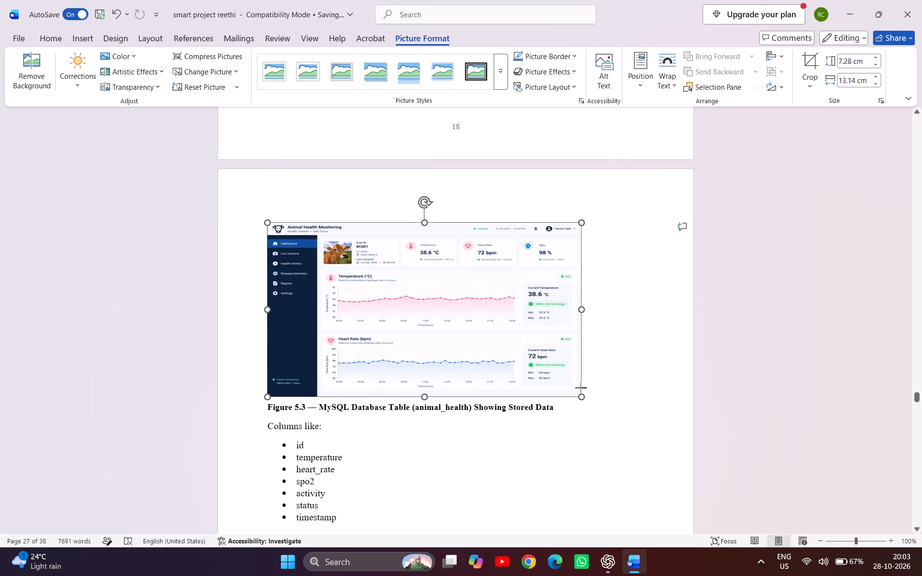
drag(581, 388, 574, 385)
Look through the report from Figure 5.3 and section 5.4 to Chapters 6 and 7, and return to the Figure 5.3 picture.
scroll(445, 423, down, 1)
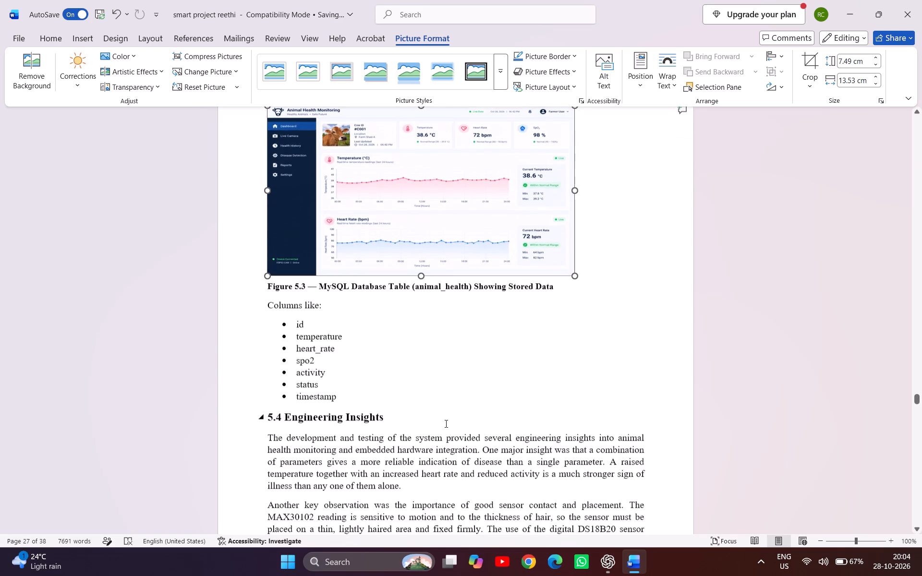
scroll(445, 423, down, 1)
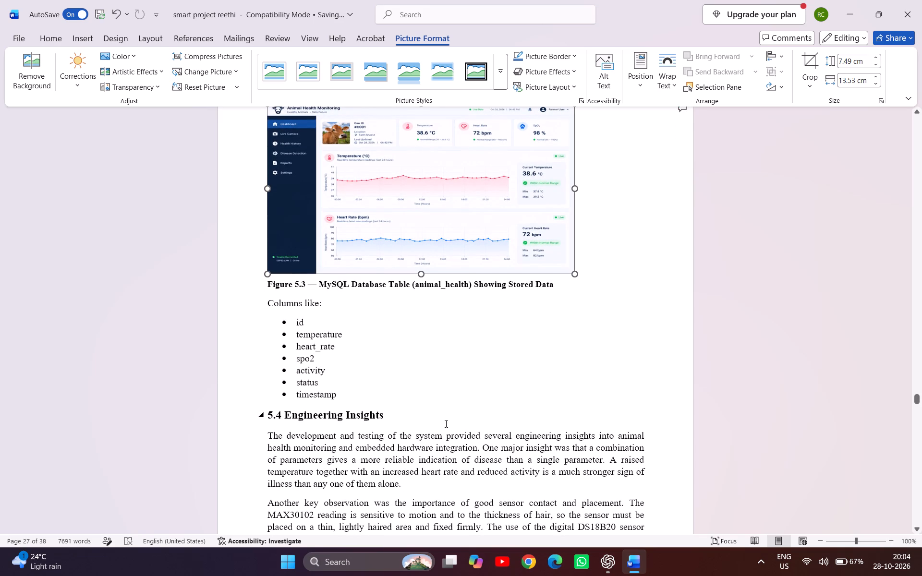
scroll(445, 423, down, 1)
scroll(421, 459, down, 1)
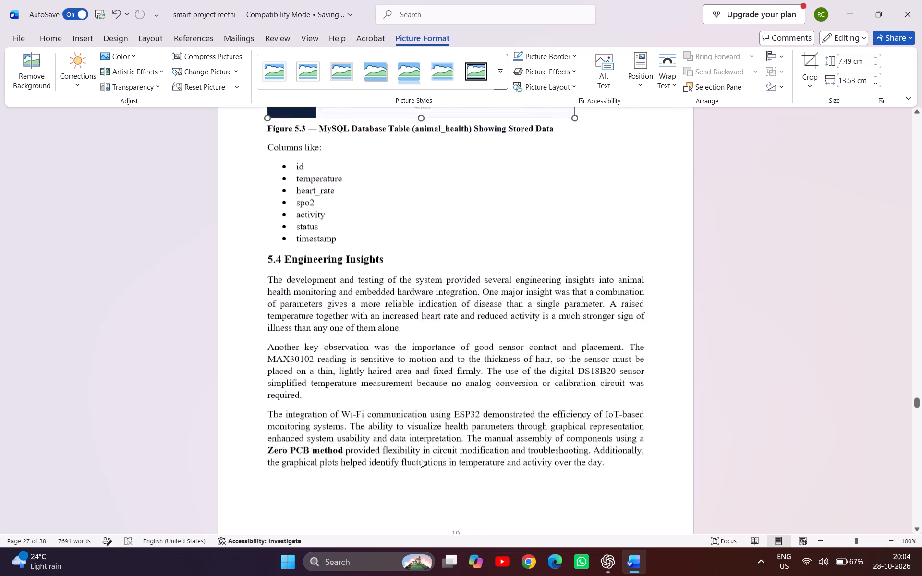
scroll(421, 459, down, 1)
scroll(421, 459, up, 4)
scroll(421, 459, right, 1)
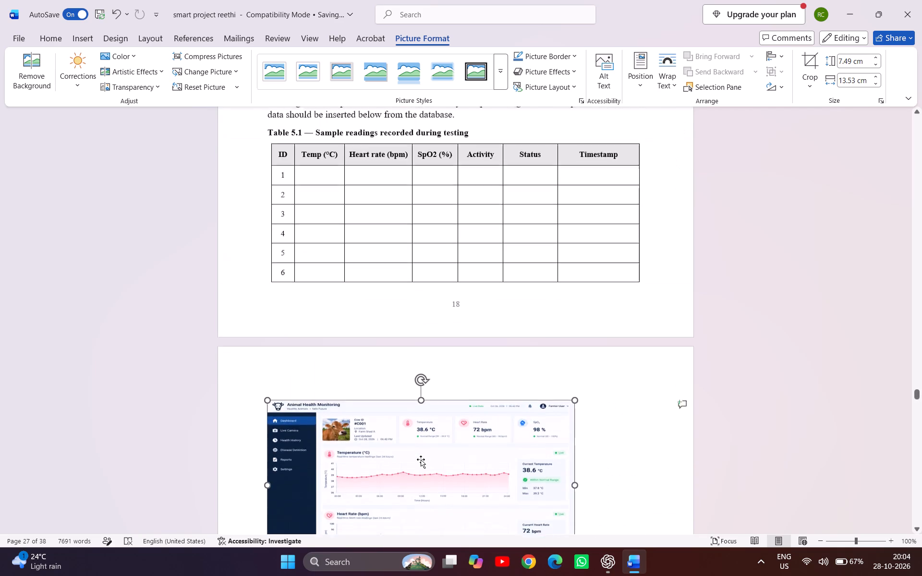
scroll(421, 459, right, 2)
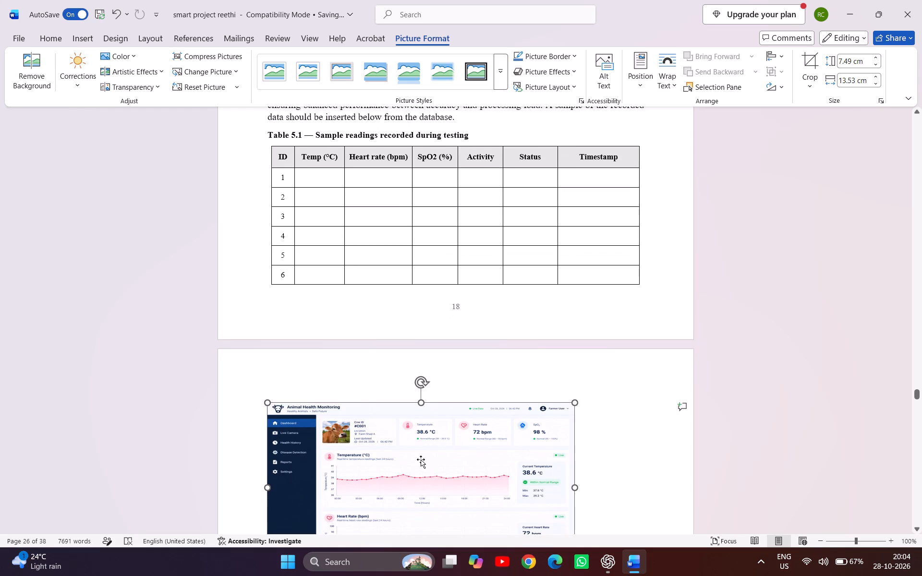
scroll(421, 459, down, 7)
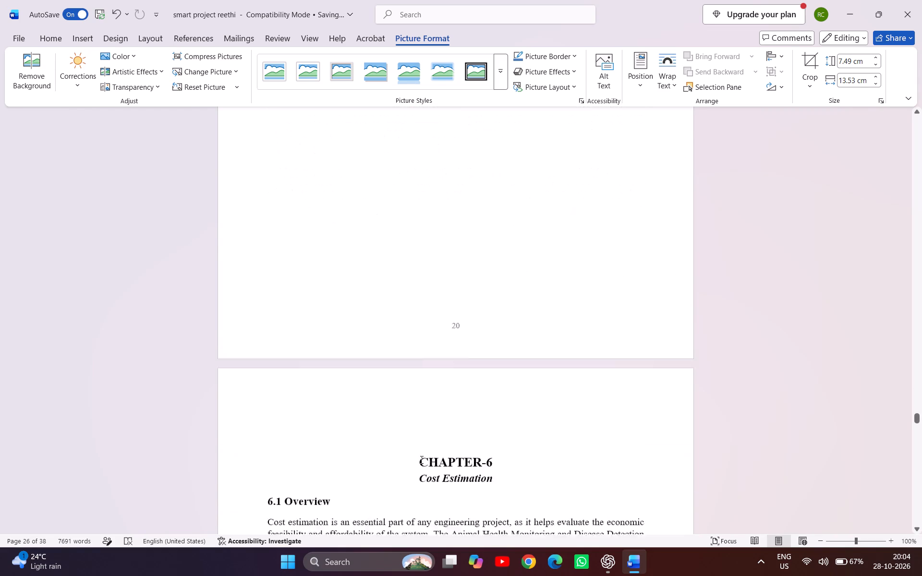
scroll(421, 459, down, 3)
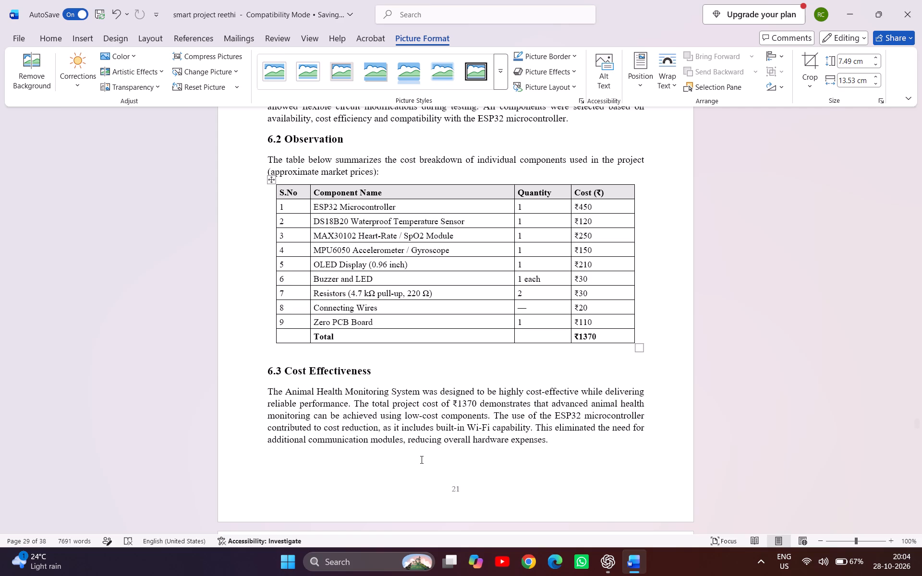
scroll(434, 378, down, 2)
scroll(434, 378, up, 4)
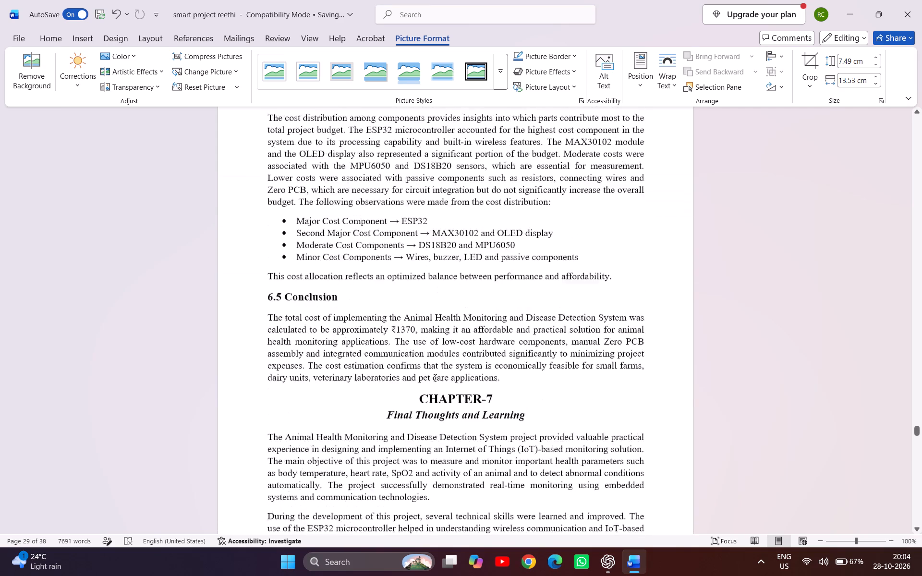
scroll(434, 378, up, 10)
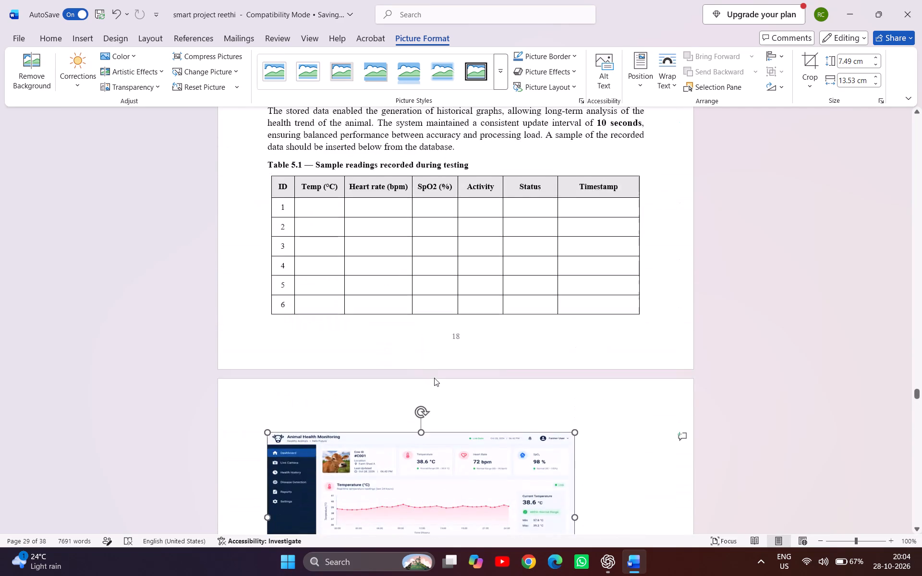
scroll(434, 378, up, 2)
scroll(434, 378, down, 2)
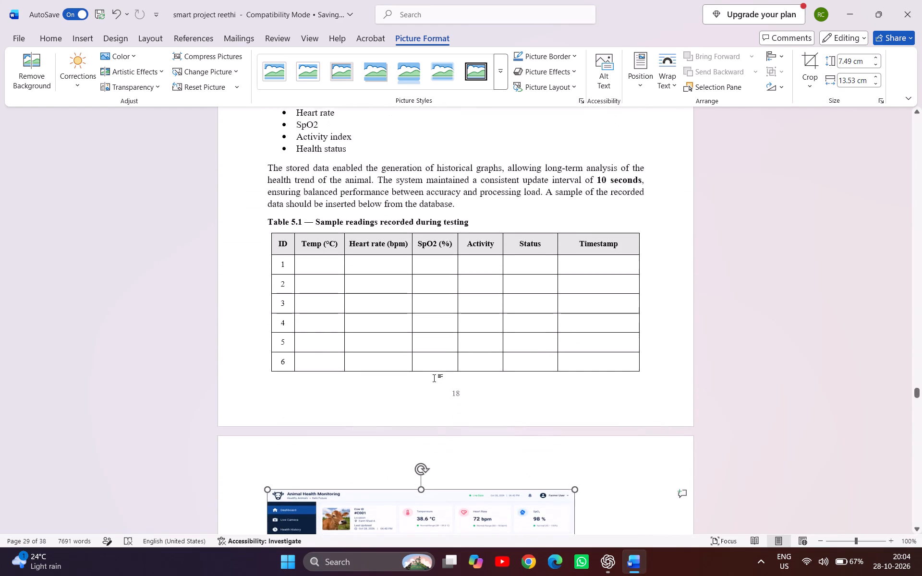
scroll(434, 378, down, 1)
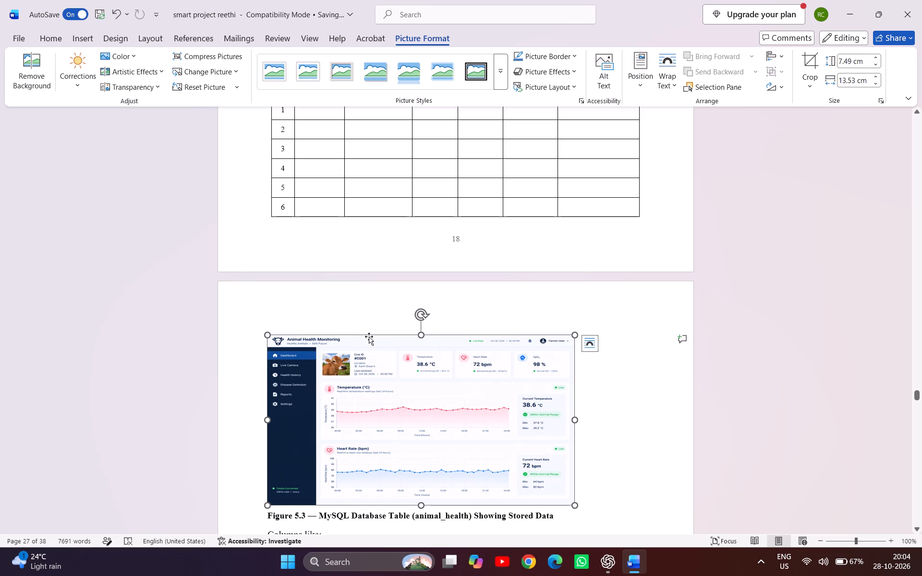
Copy the temperature and heart-rate graphs picture above the Figure 5.3 caption.
double_click(419, 368)
right_click(419, 368)
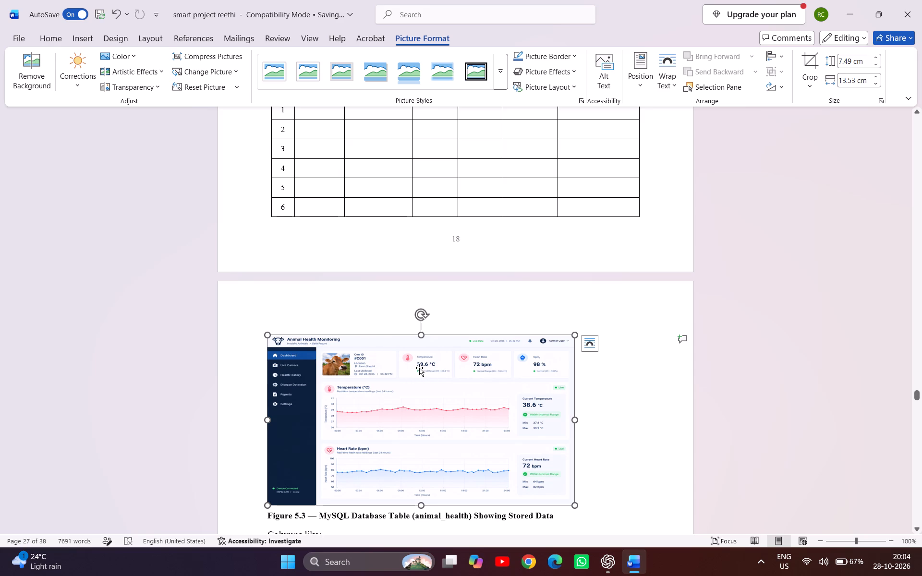
click(454, 68)
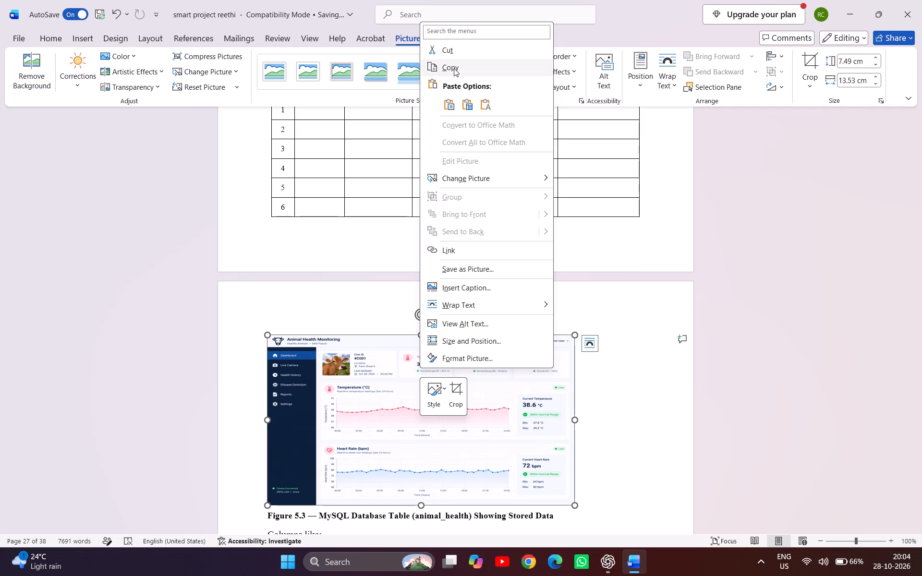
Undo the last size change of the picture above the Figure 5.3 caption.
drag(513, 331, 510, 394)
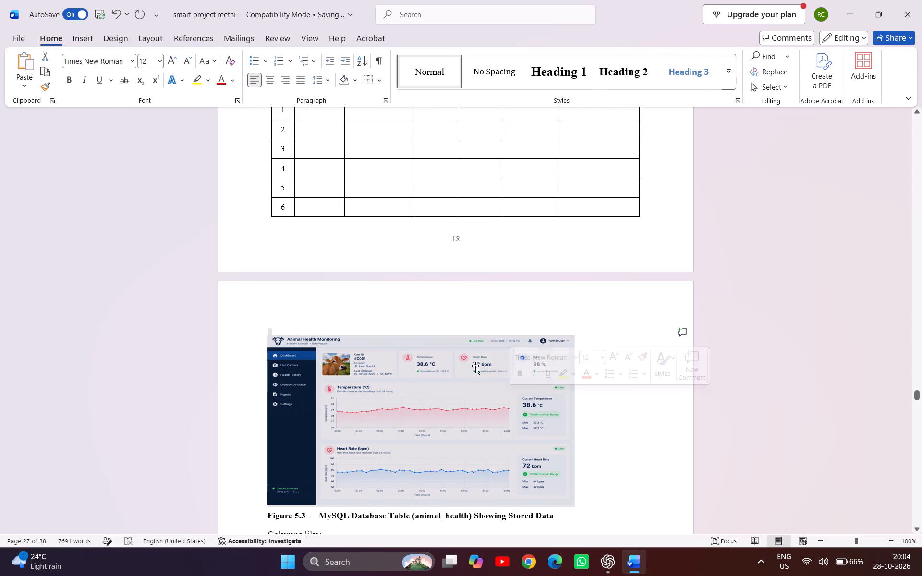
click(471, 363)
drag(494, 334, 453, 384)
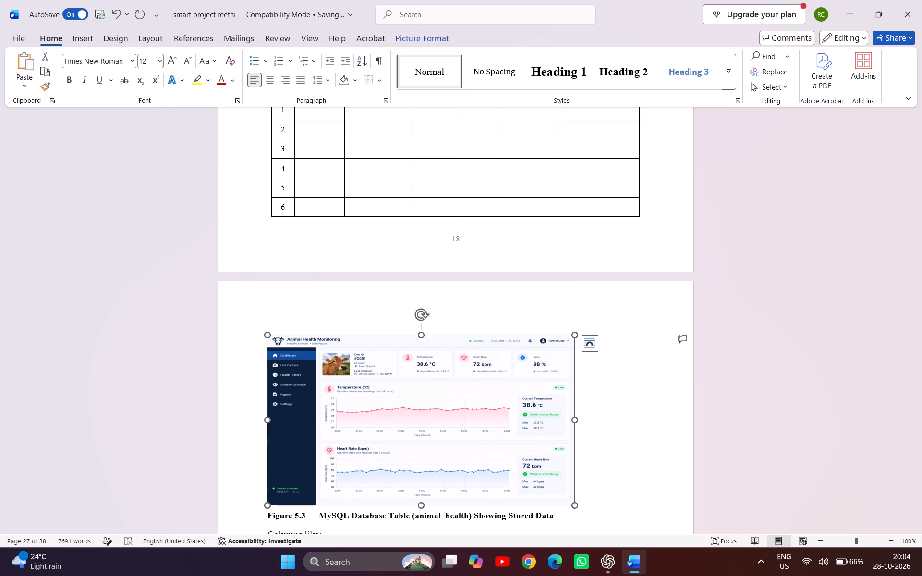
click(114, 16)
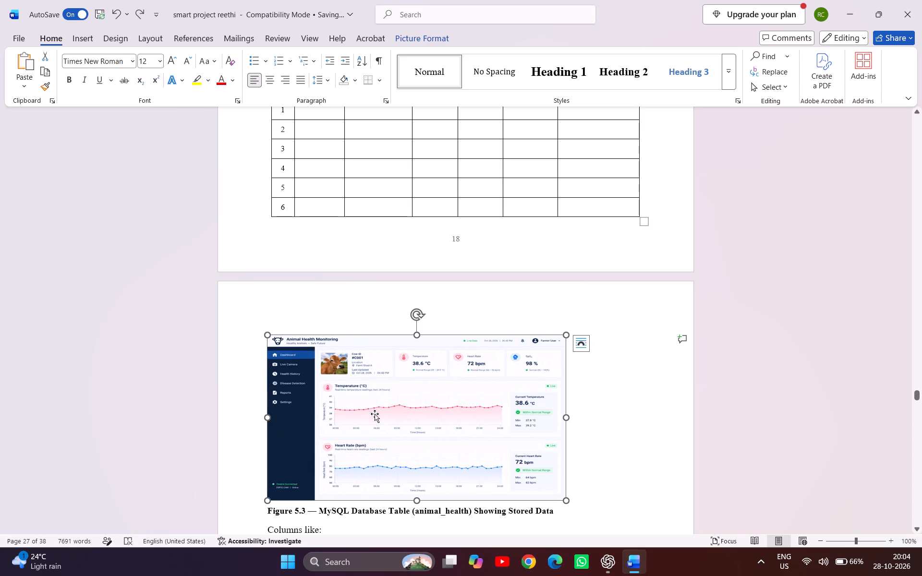
Cut the temperature and heart-rate graphs picture from above the Figure 5.3 caption.
right_click(407, 471)
click(426, 159)
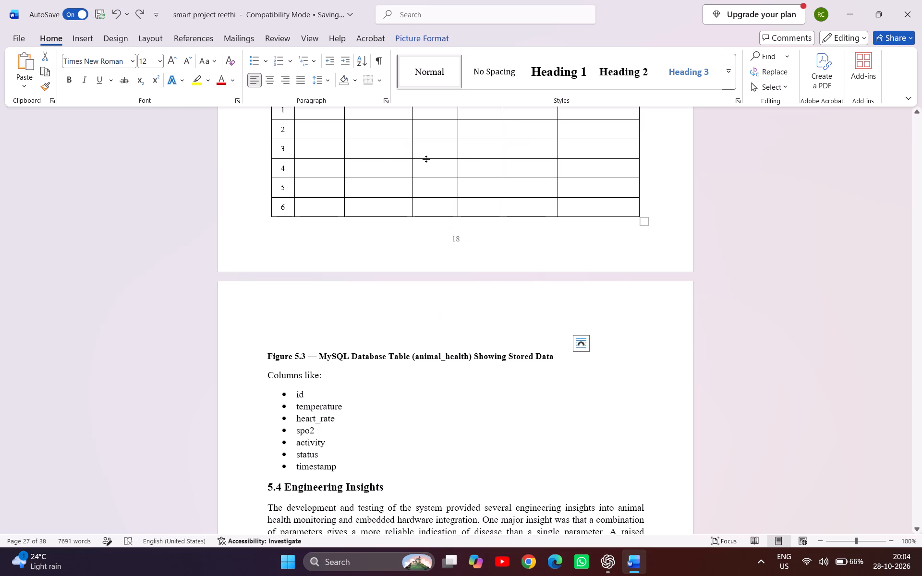
Cut the "Insert Temperature and Heart-Rate graph screenshot" placeholder box from above the Figure 5.2 caption.
scroll(470, 318, up, 4)
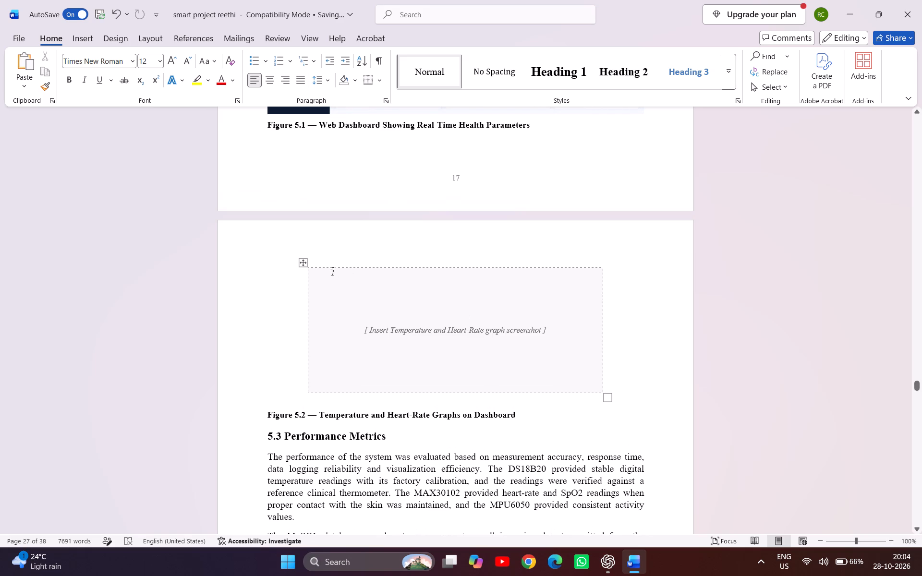
click(305, 261)
right_click(305, 261)
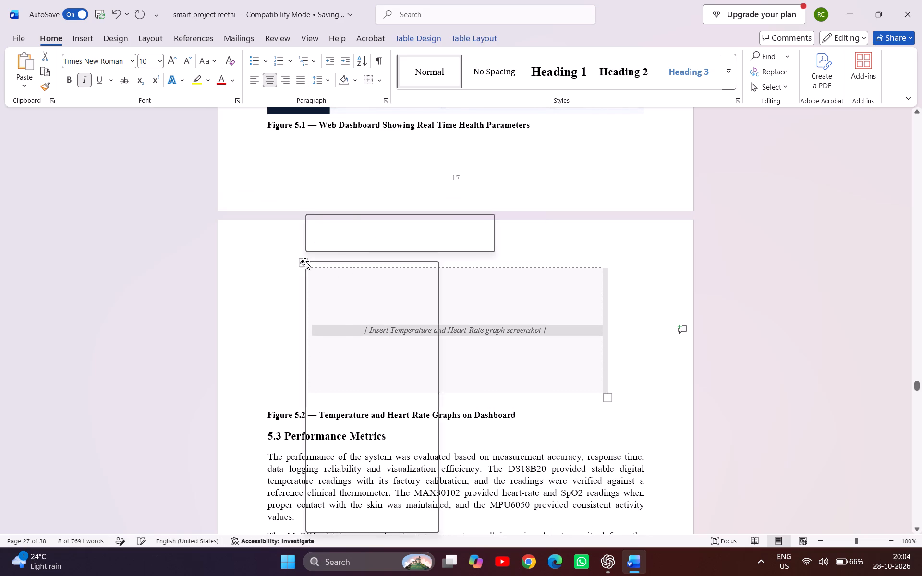
click(336, 291)
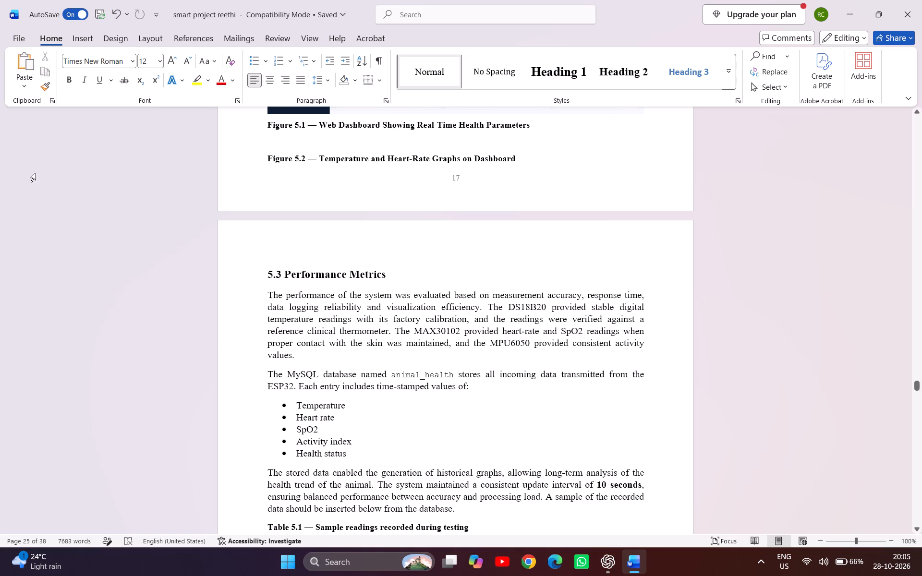
Insert the saved picture "ChatGPT Image Oct 28, 2026, 08_02_32 PM" from this device above the Figure 5.2 caption.
click(87, 42)
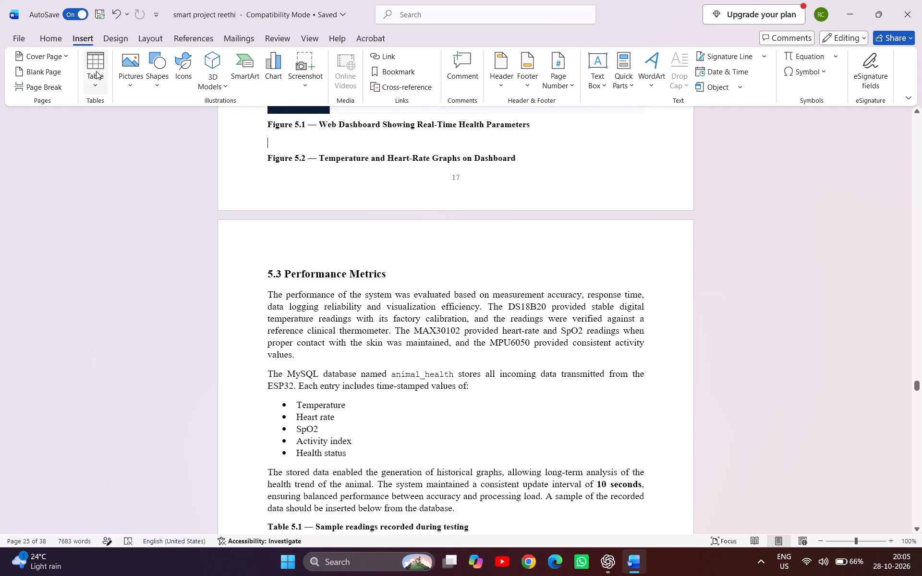
click(121, 66)
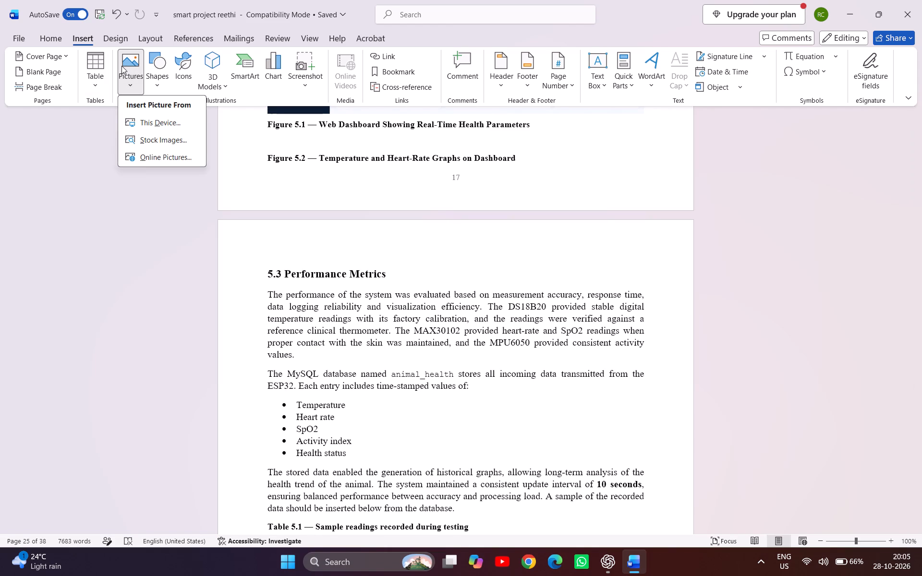
click(159, 119)
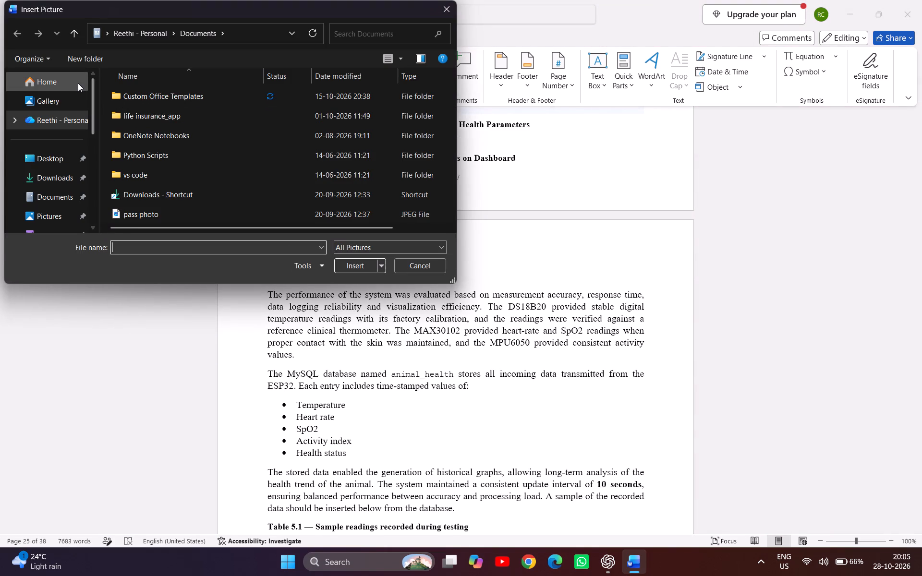
click(78, 83)
scroll(156, 103, down, 1)
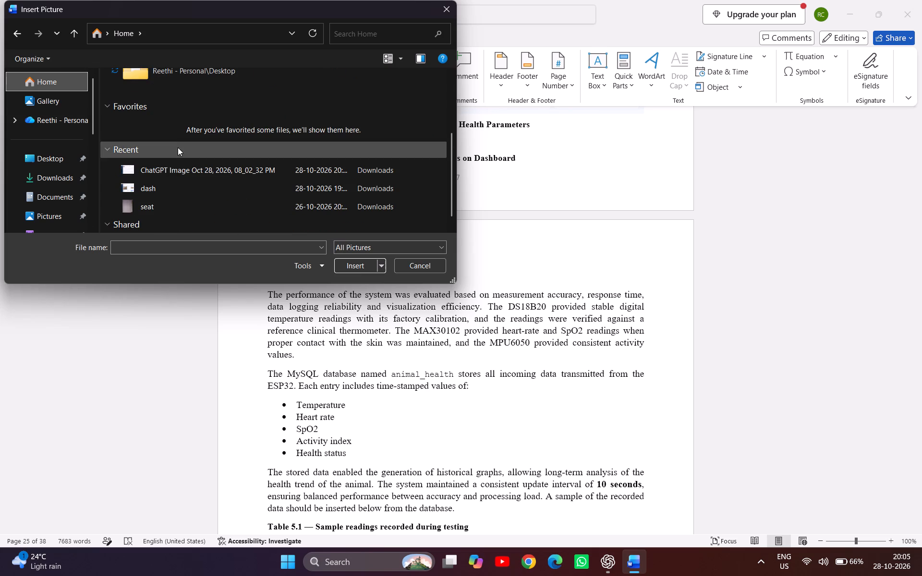
click(179, 170)
click(364, 262)
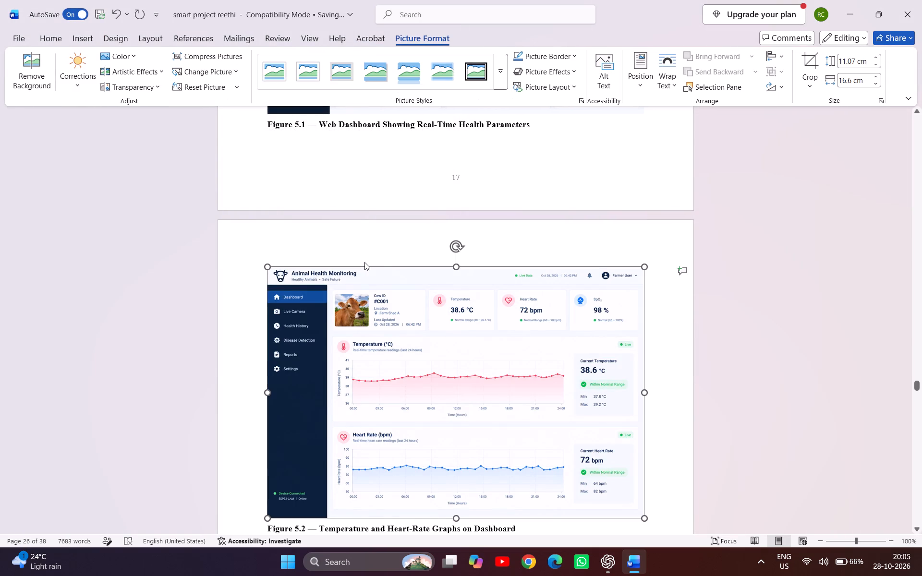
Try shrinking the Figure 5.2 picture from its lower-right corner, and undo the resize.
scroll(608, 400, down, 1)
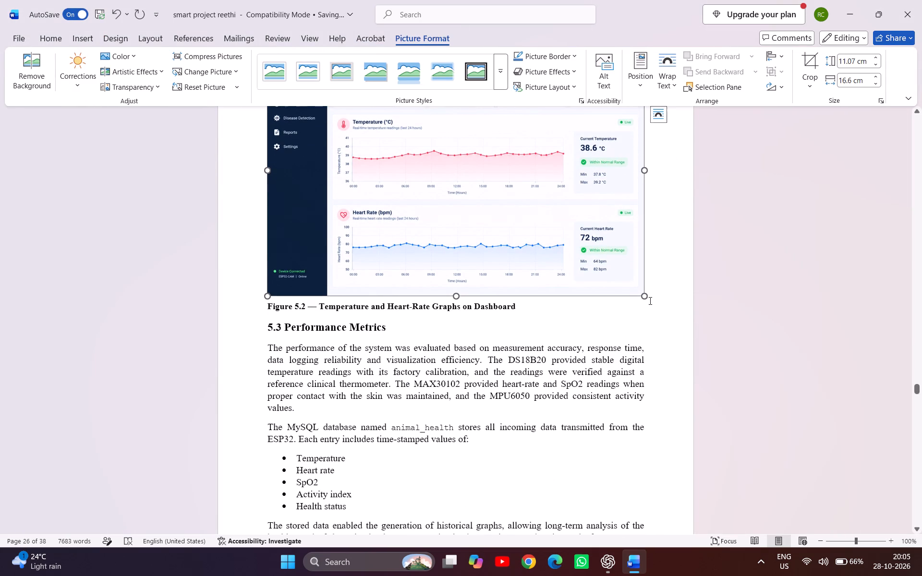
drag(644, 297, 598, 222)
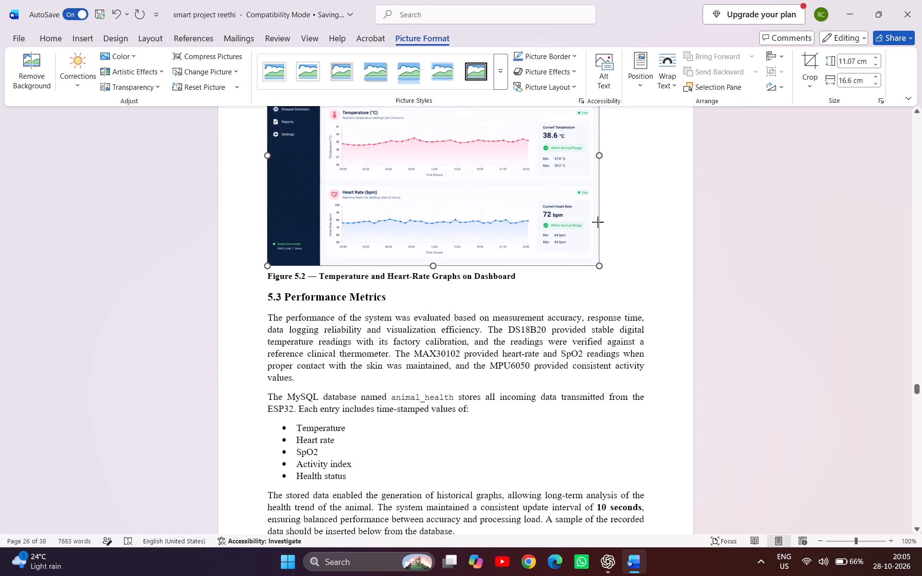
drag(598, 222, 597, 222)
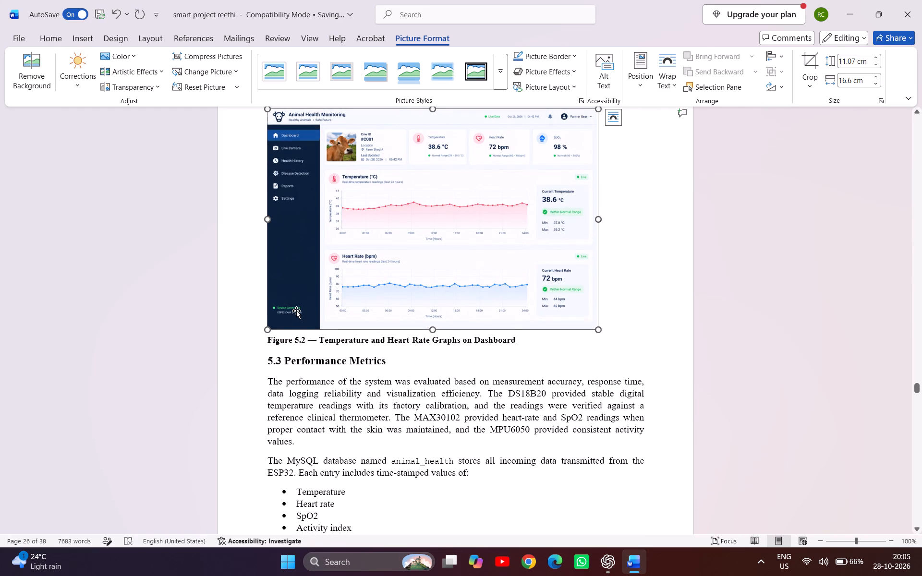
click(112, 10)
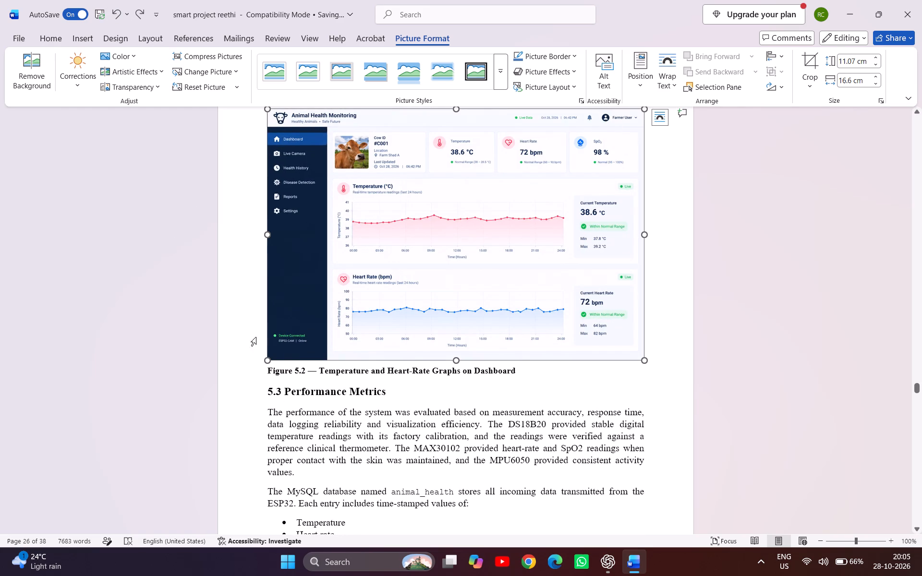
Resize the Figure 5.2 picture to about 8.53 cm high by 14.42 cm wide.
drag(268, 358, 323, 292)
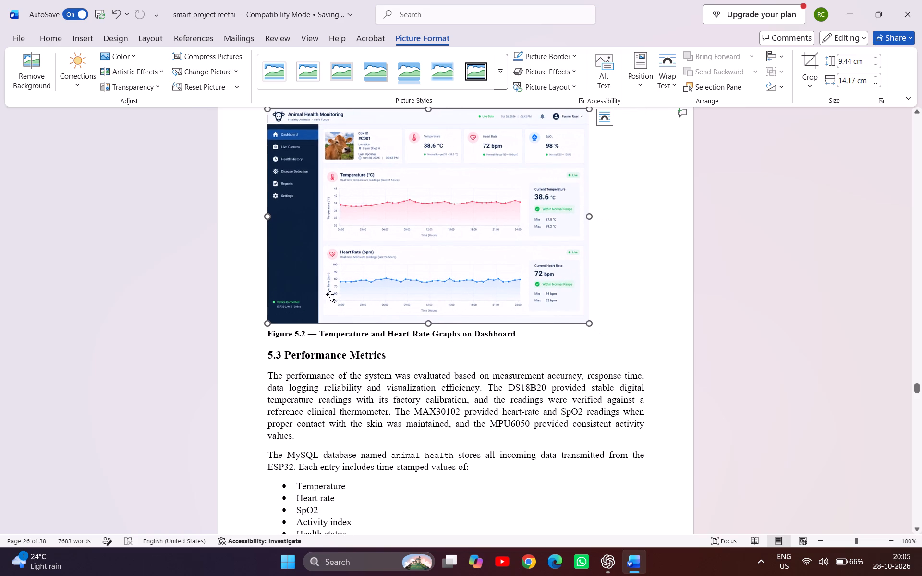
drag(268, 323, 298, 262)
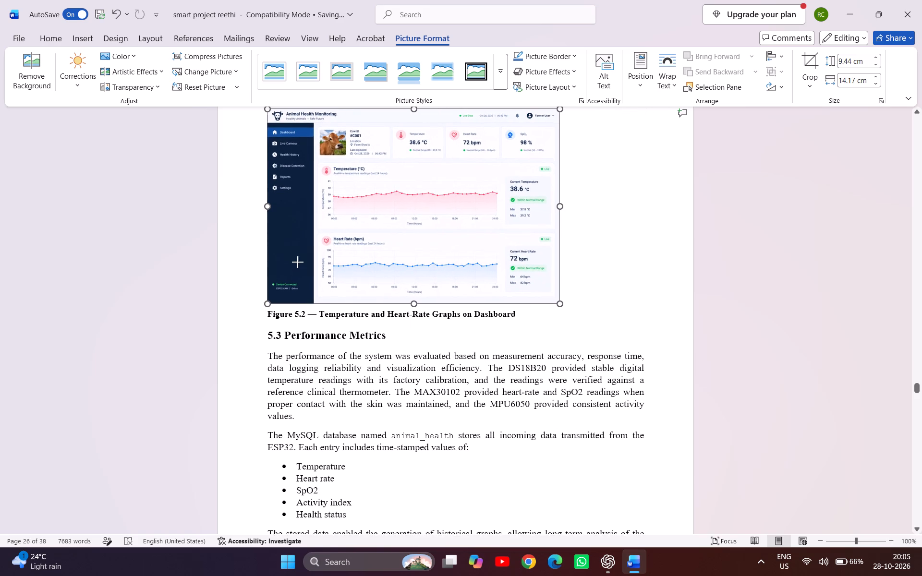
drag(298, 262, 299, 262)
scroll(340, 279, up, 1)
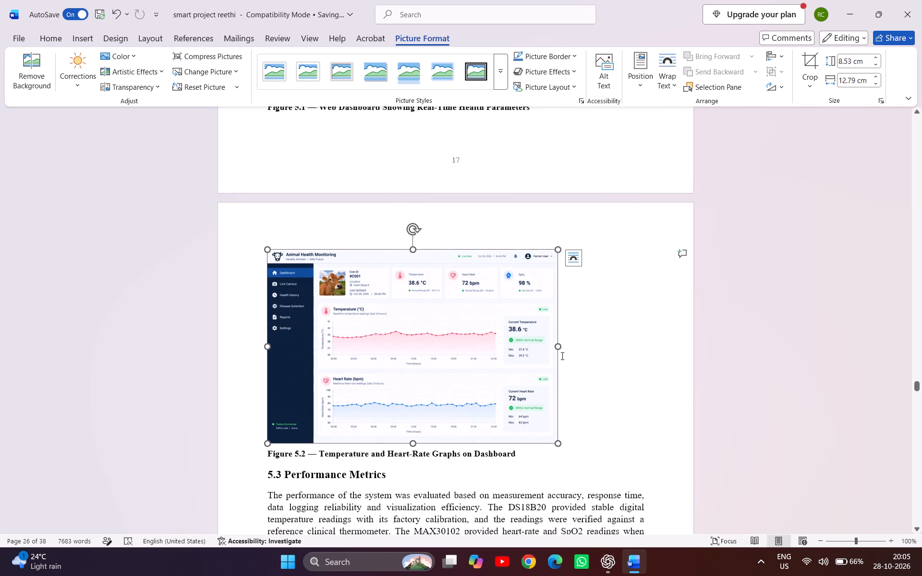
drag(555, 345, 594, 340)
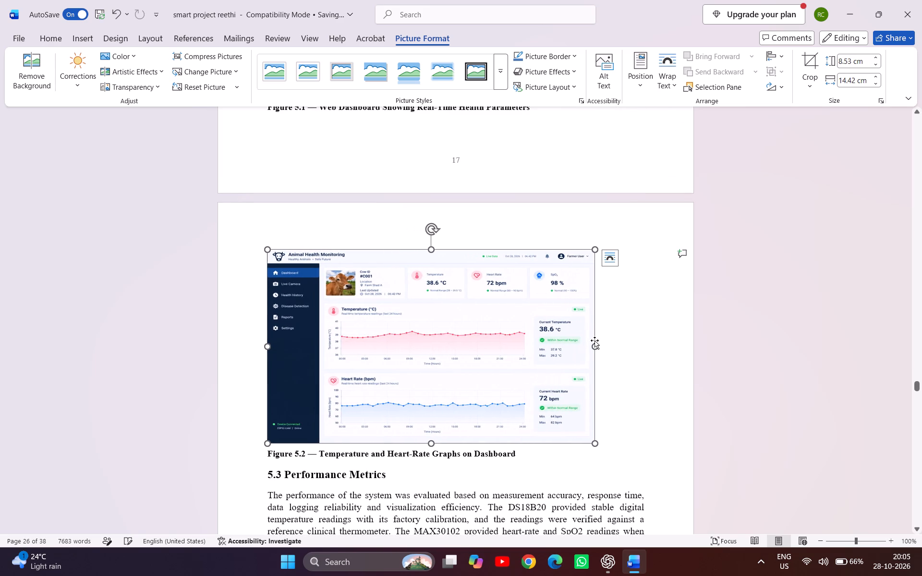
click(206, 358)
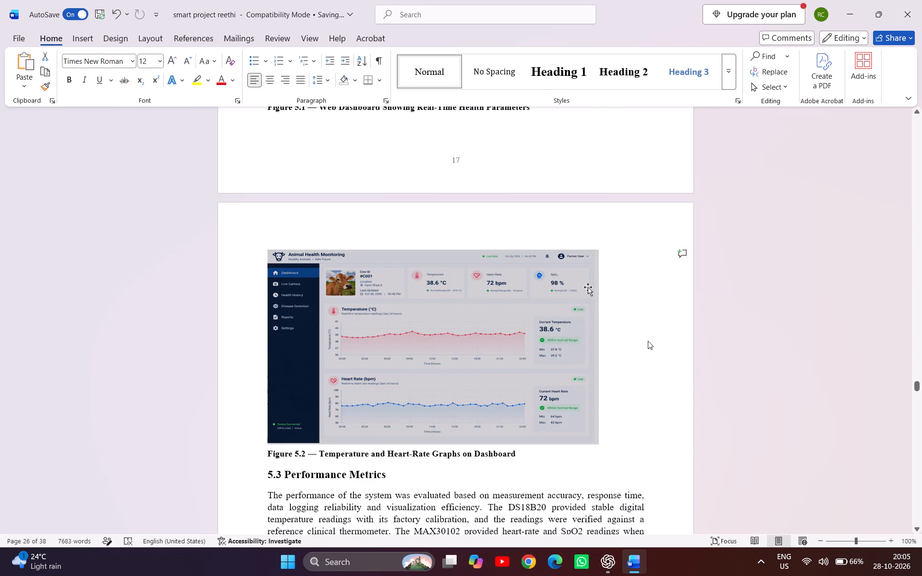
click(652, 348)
Shrink the Figure 5.2 picture proportionally until it is about as wide as its caption.
scroll(535, 331, down, 3)
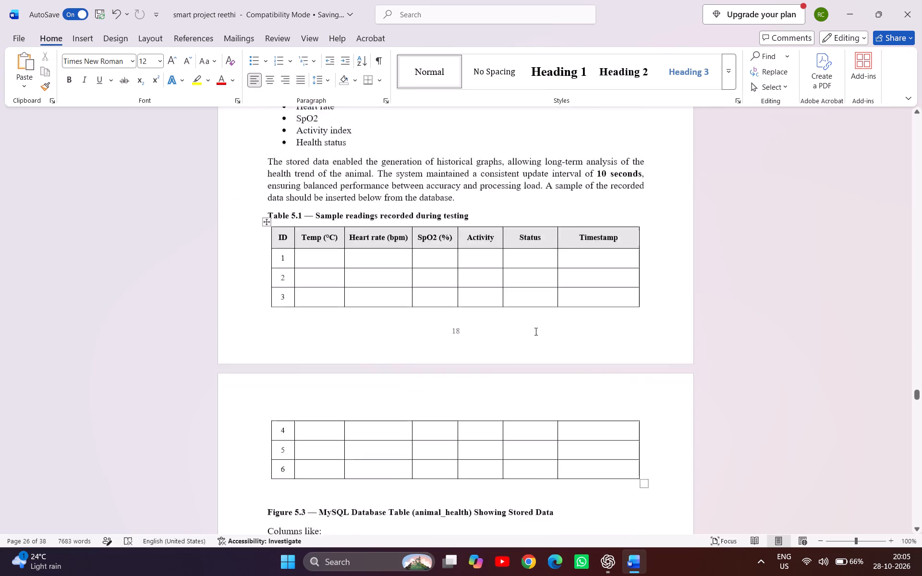
scroll(535, 331, down, 2)
scroll(535, 331, up, 1)
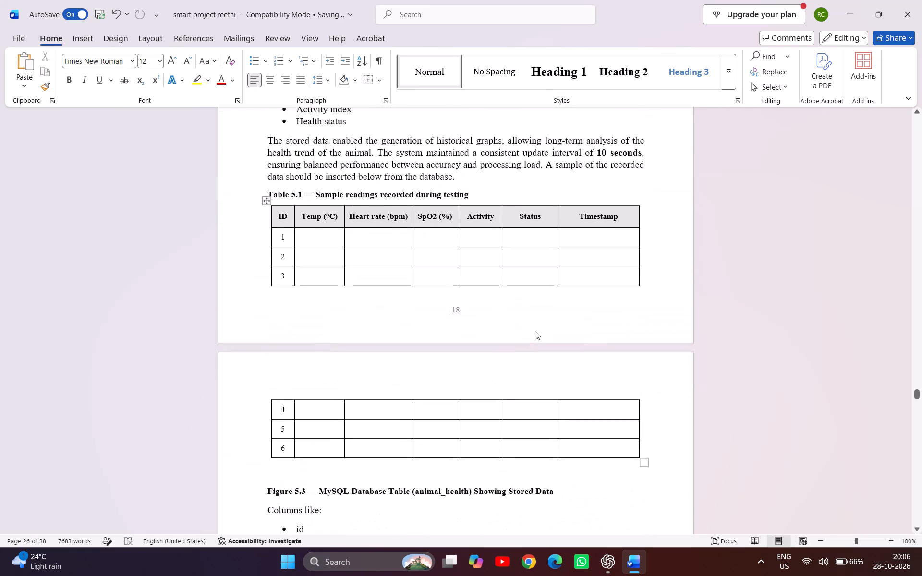
scroll(535, 331, up, 3)
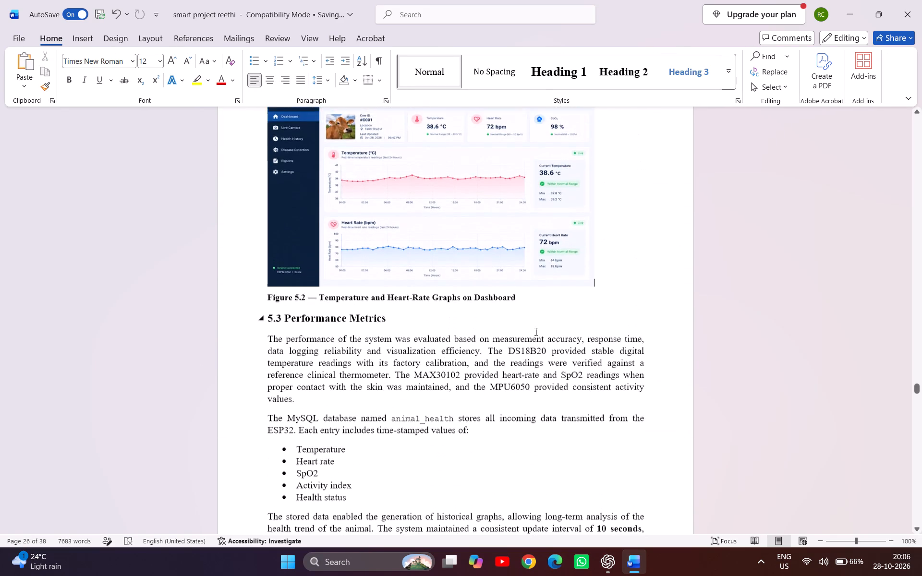
scroll(535, 331, up, 2)
click(547, 414)
scroll(547, 414, down, 1)
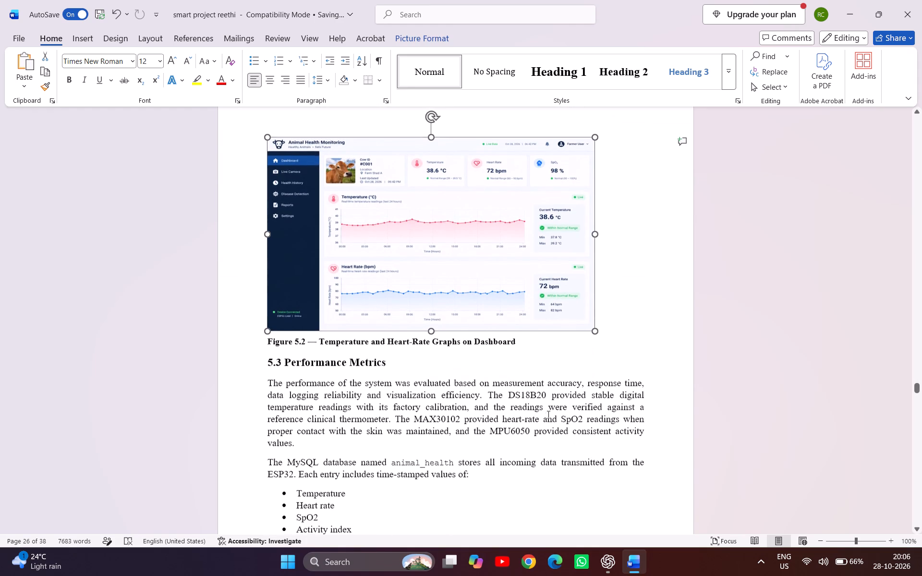
drag(595, 331, 546, 271)
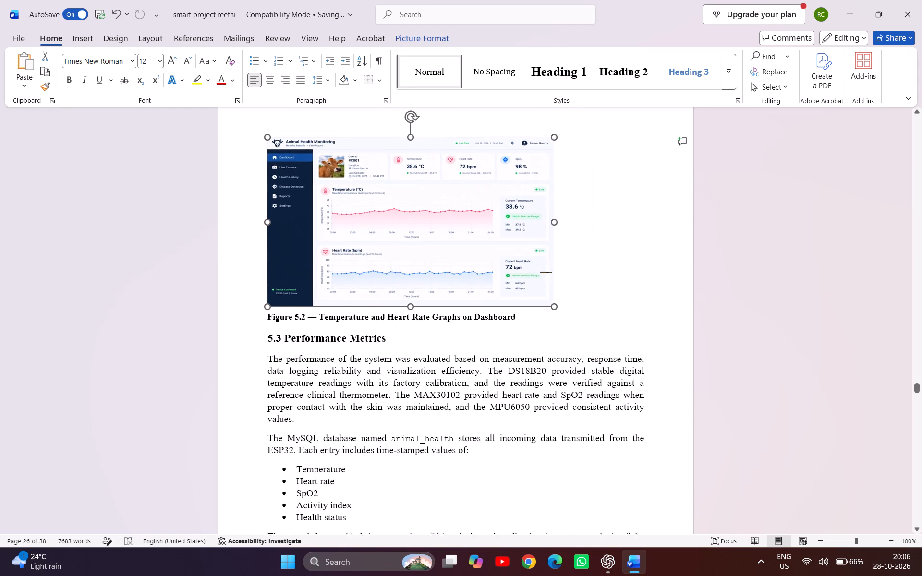
drag(546, 271, 540, 265)
scroll(529, 335, up, 2)
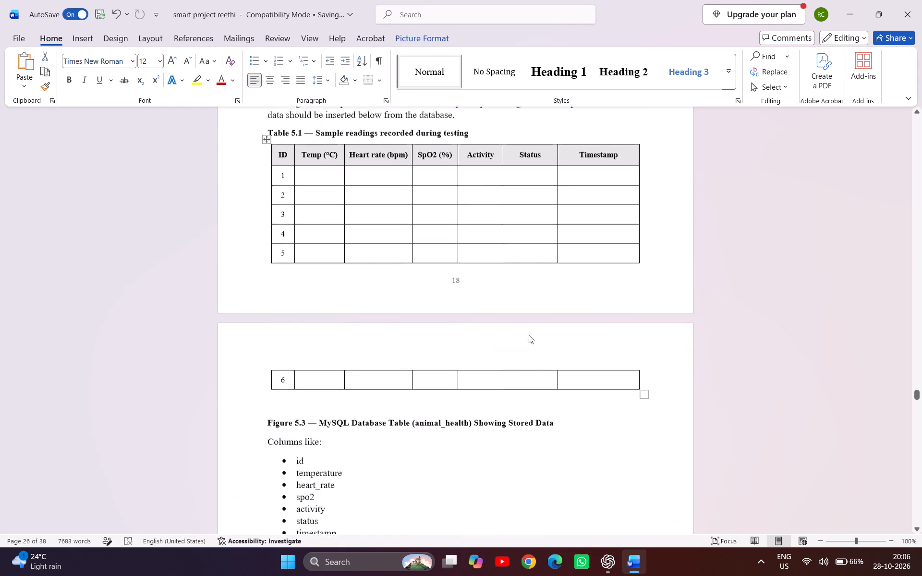
scroll(529, 335, up, 1)
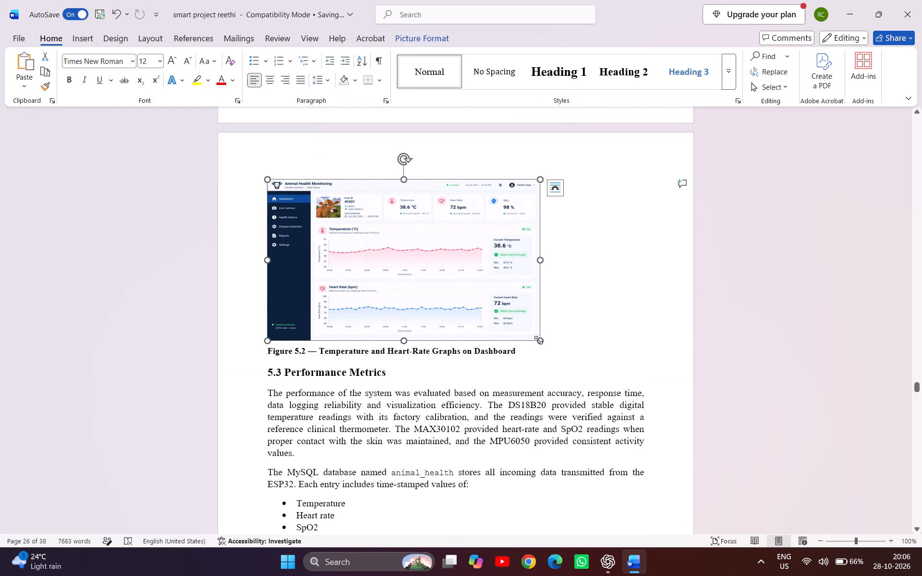
drag(538, 340, 511, 304)
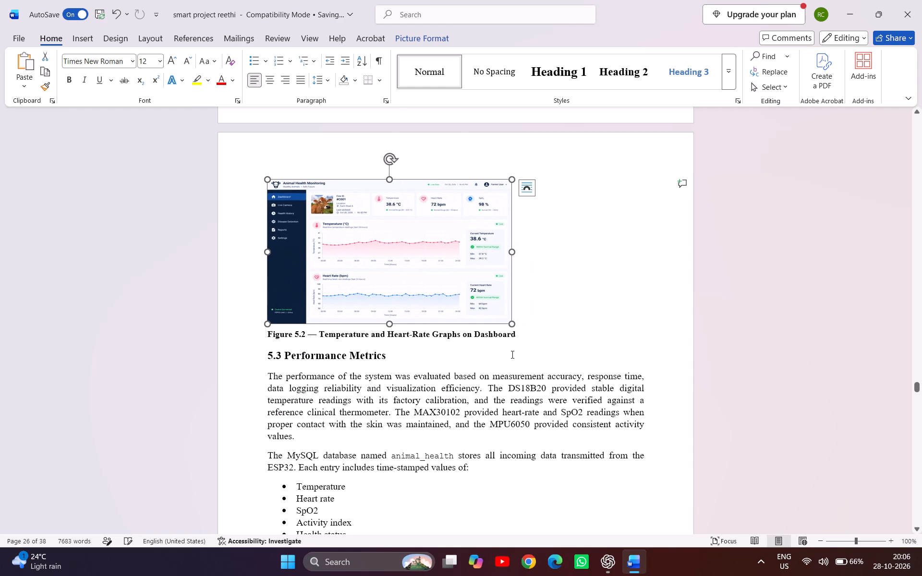
Widen the Figure 5.2 picture a little beyond the end of its caption, keeping its height.
scroll(511, 354, right, 1)
scroll(511, 354, up, 1)
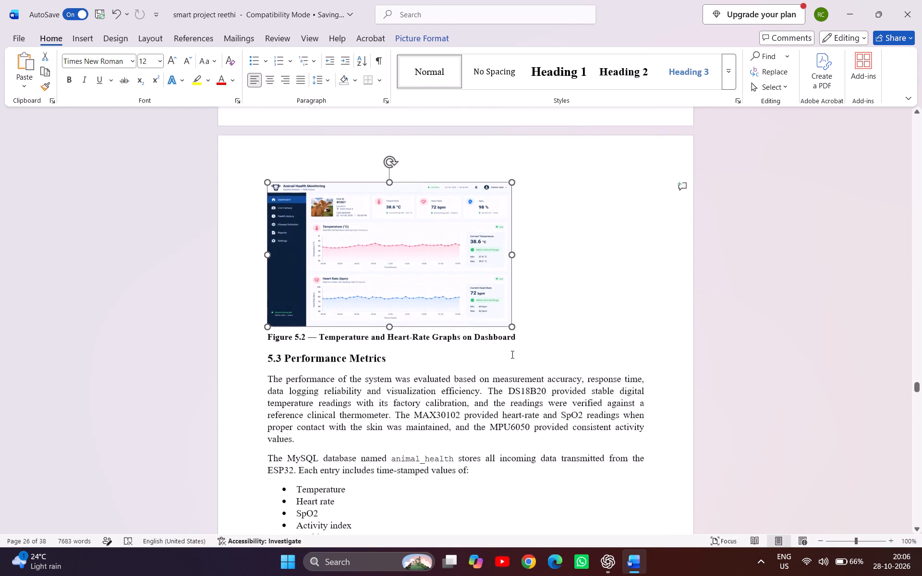
scroll(511, 354, up, 1)
drag(509, 299, 526, 297)
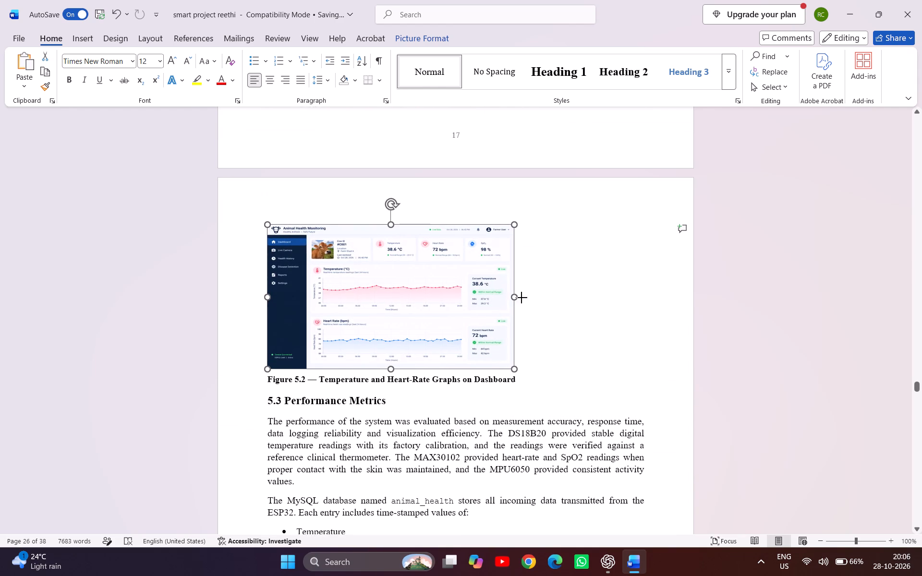
drag(526, 297, 554, 296)
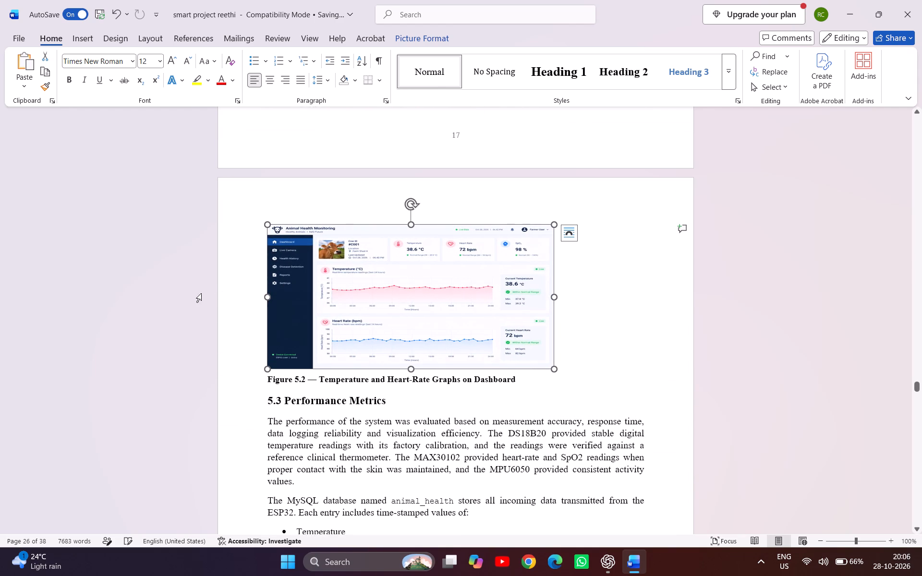
click(127, 313)
click(374, 319)
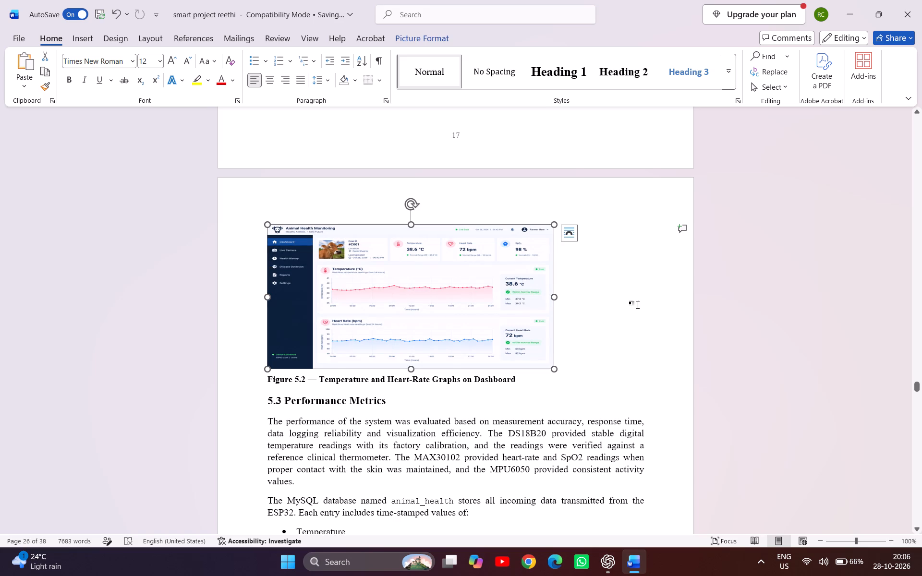
click(638, 304)
Insert three blank lines directly before the CHAPTER-6 heading.
scroll(513, 335, up, 12)
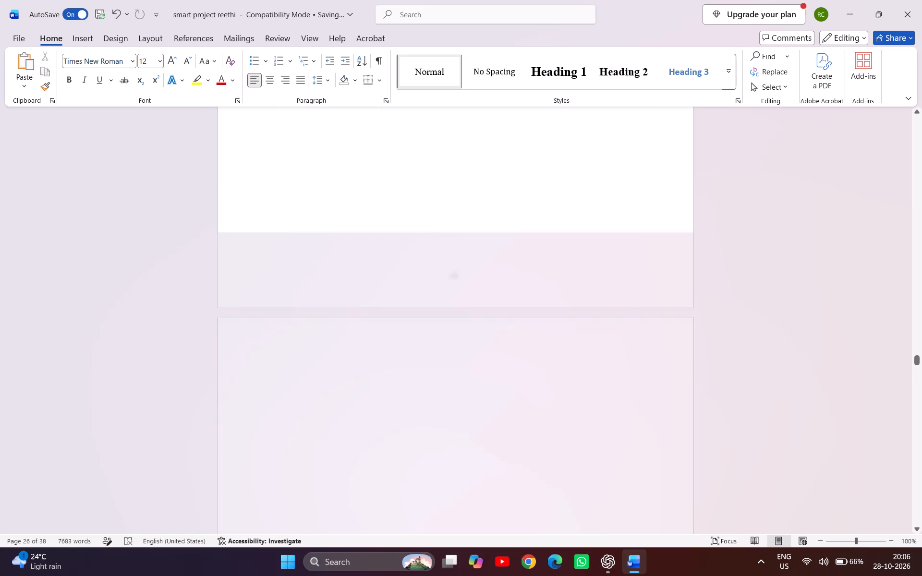
scroll(513, 335, down, 15)
scroll(513, 335, down, 6)
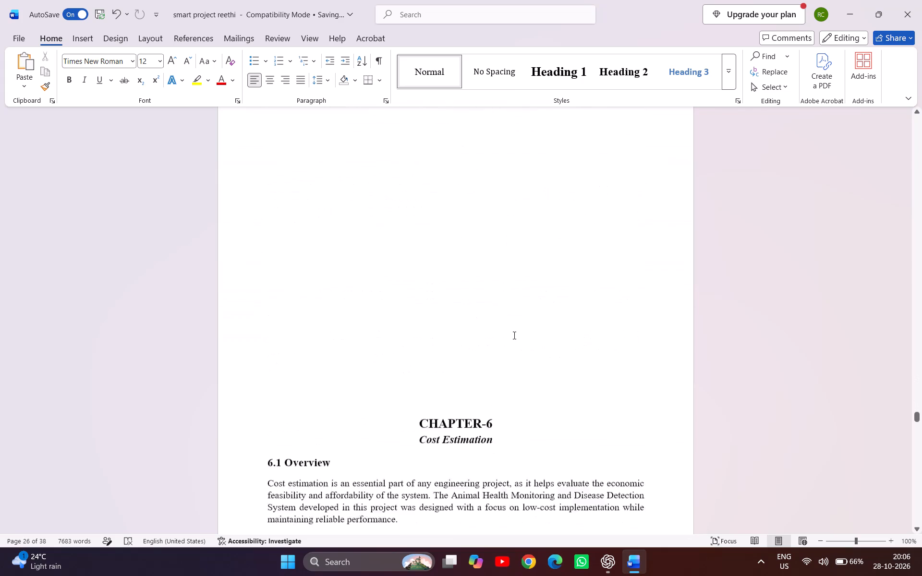
scroll(513, 335, up, 6)
scroll(513, 335, right, 1)
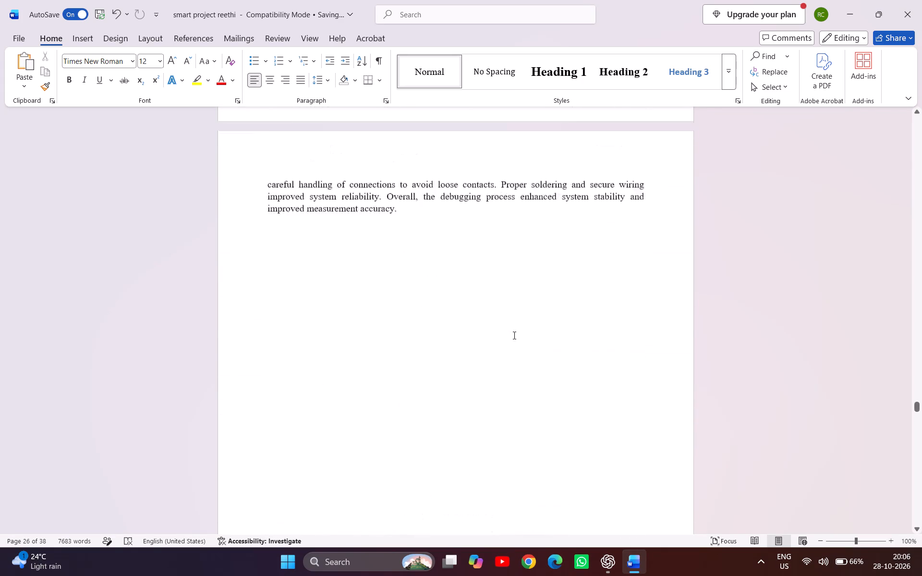
scroll(513, 335, right, 1)
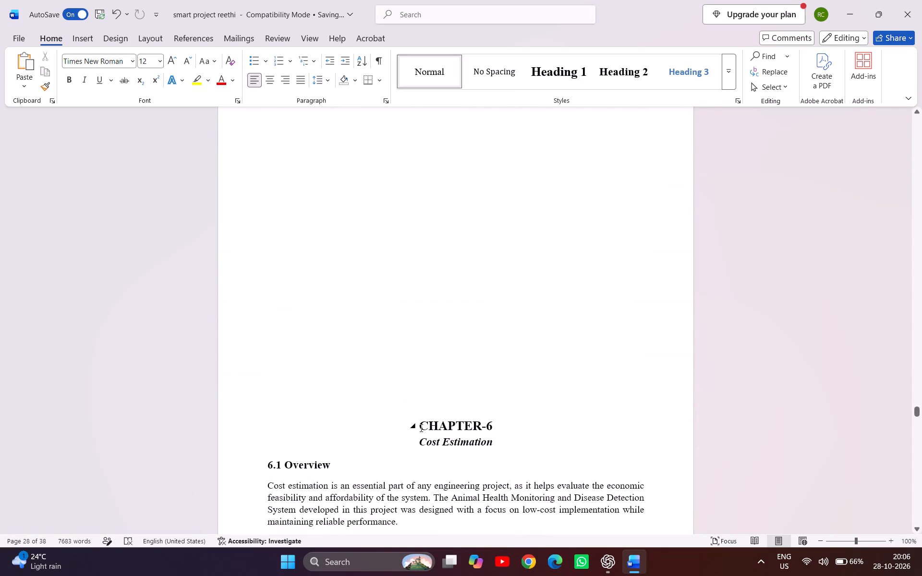
click(421, 427)
key(Return)
key(Return)
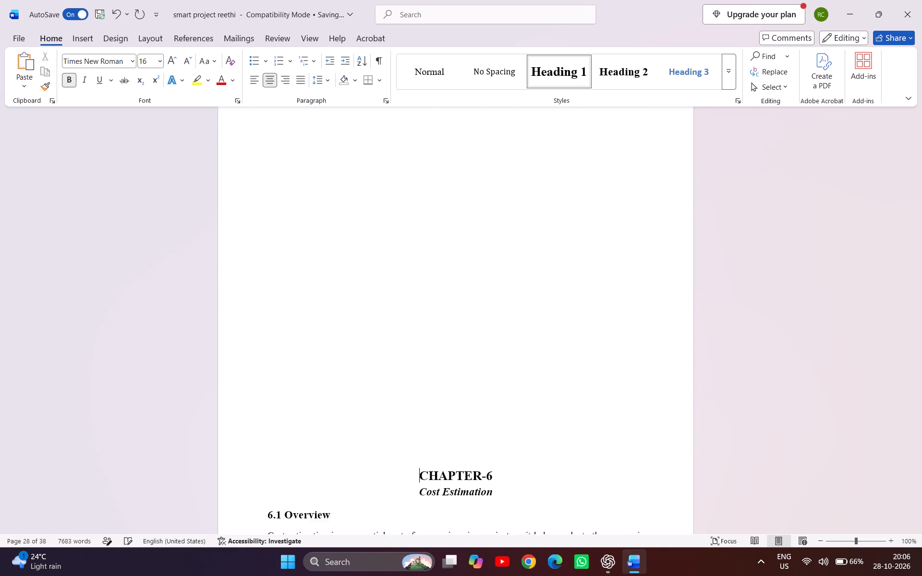
key(Return)
Review the Chapter 5 pages, from the Figure 5.1 and 5.2 pictures through Table 5.1 to the Figure 5.3 caption.
scroll(480, 329, up, 6)
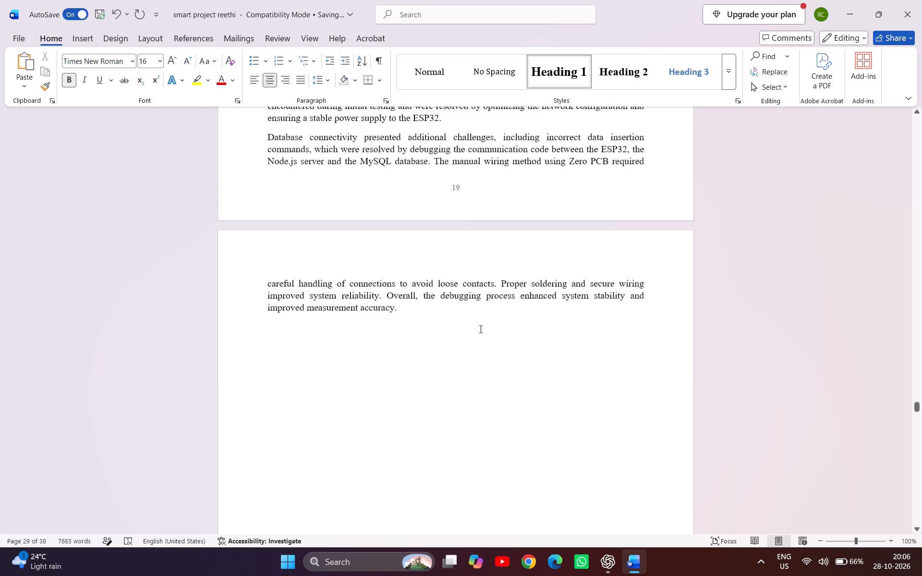
scroll(480, 329, up, 3)
scroll(480, 329, down, 2)
scroll(480, 329, right, 1)
scroll(480, 329, up, 1)
scroll(480, 329, right, 1)
scroll(480, 329, up, 1)
scroll(480, 329, right, 1)
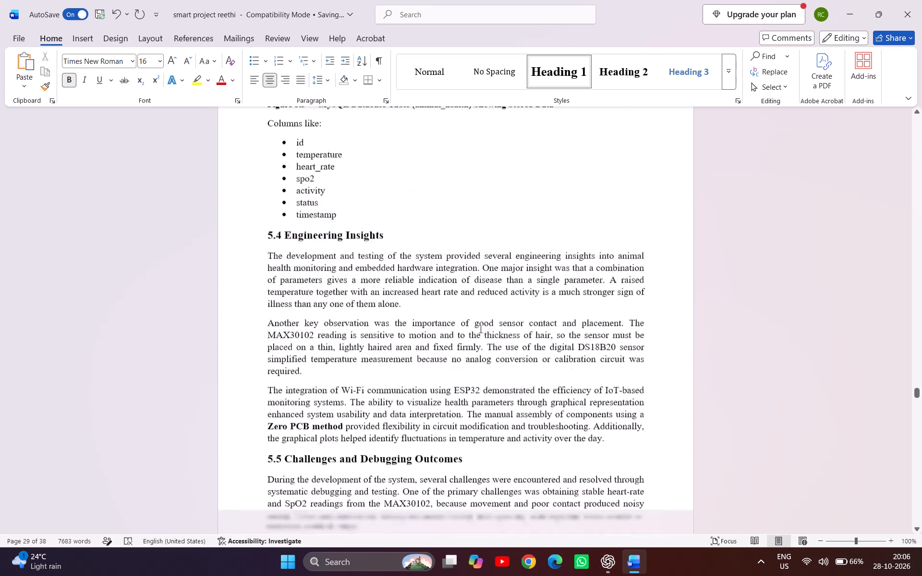
scroll(480, 329, right, 3)
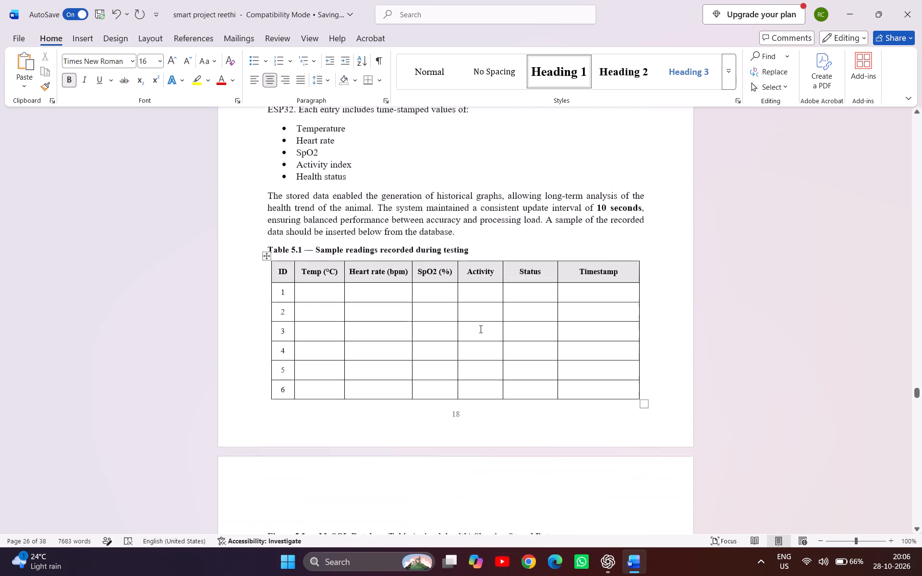
scroll(480, 329, right, 2)
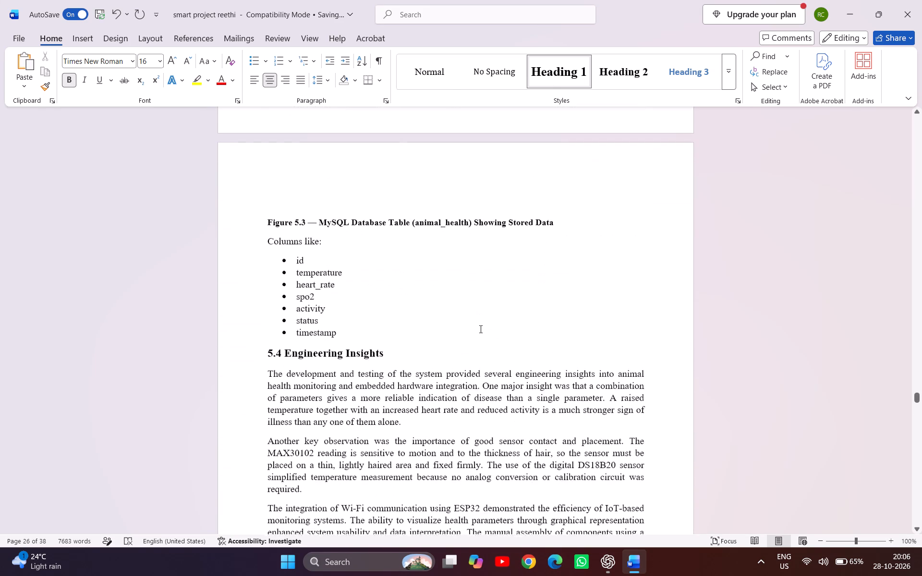
scroll(480, 329, right, 1)
scroll(480, 329, down, 1)
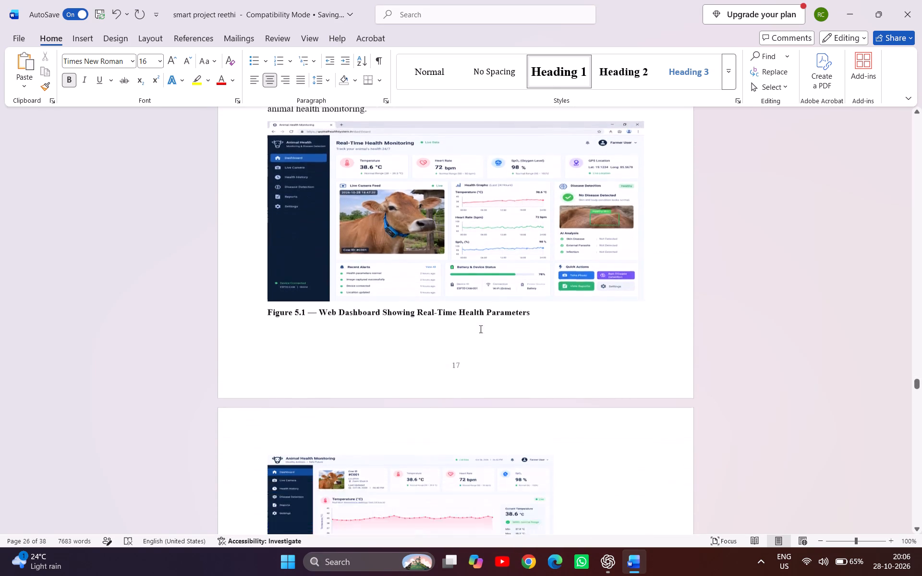
scroll(480, 329, down, 2)
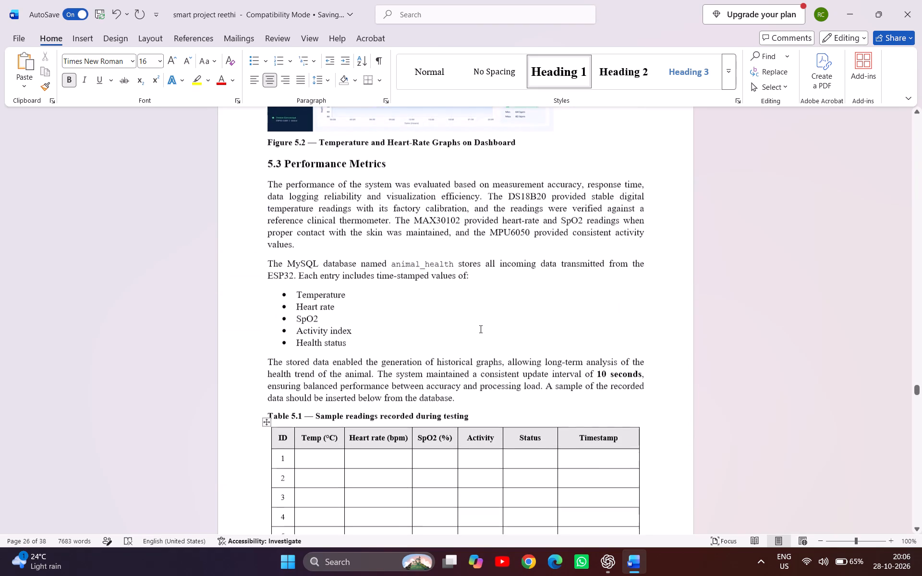
scroll(480, 329, down, 3)
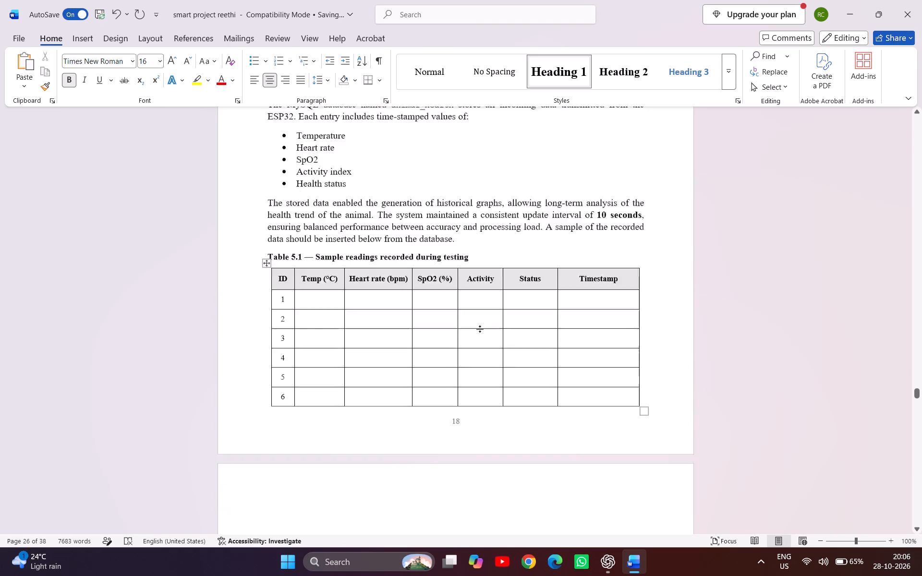
scroll(480, 329, down, 2)
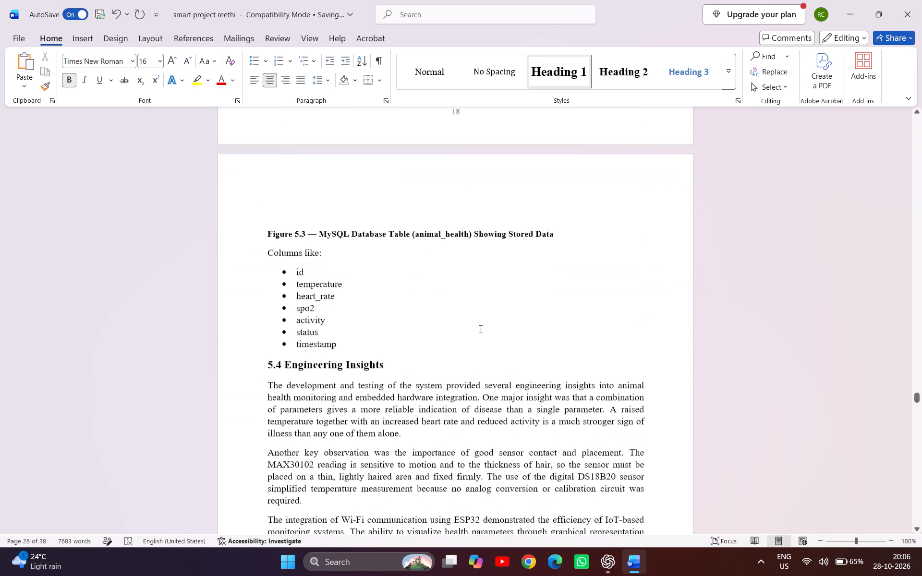
click(266, 287)
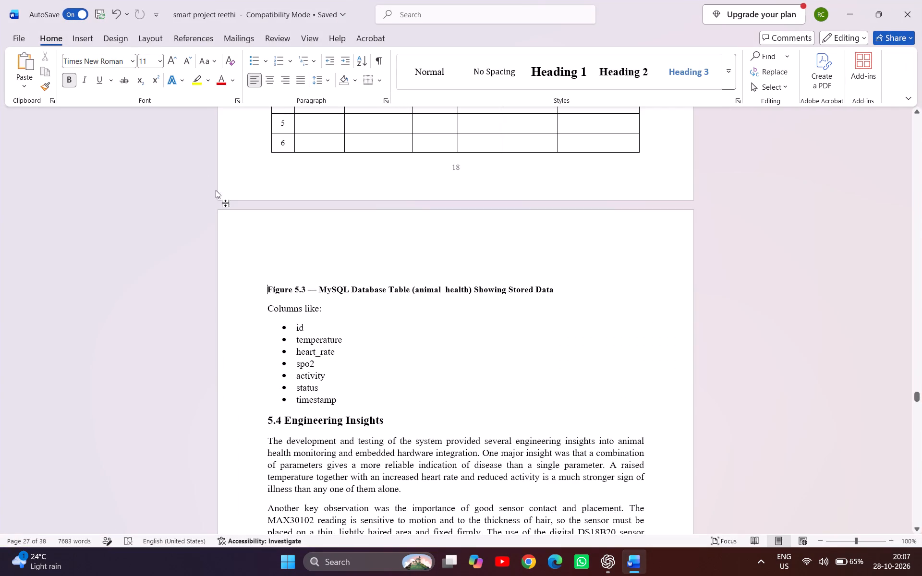
click(88, 37)
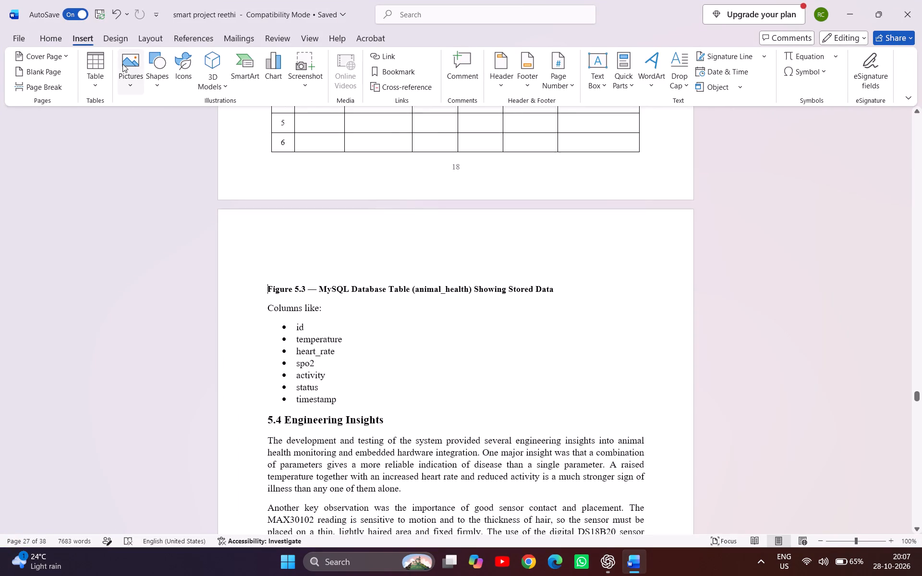
click(123, 64)
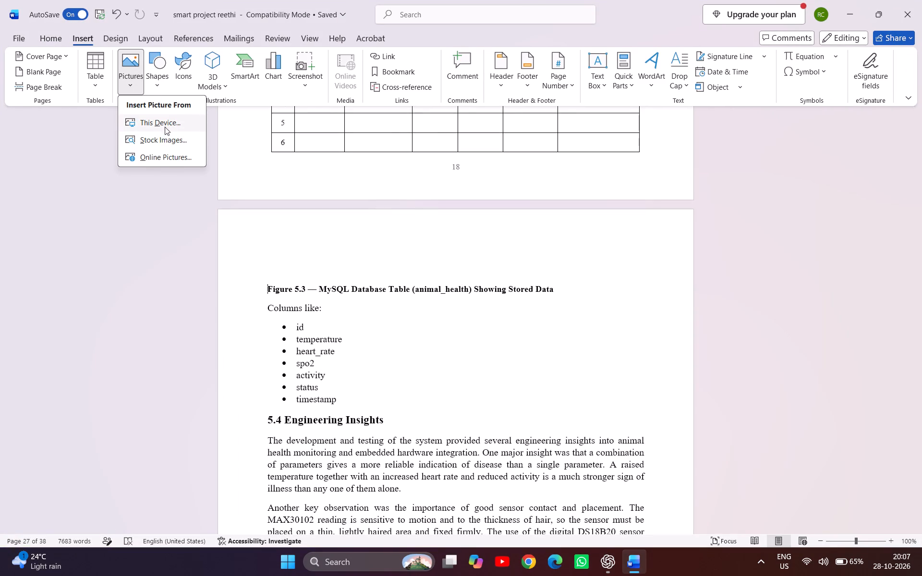
click(173, 115)
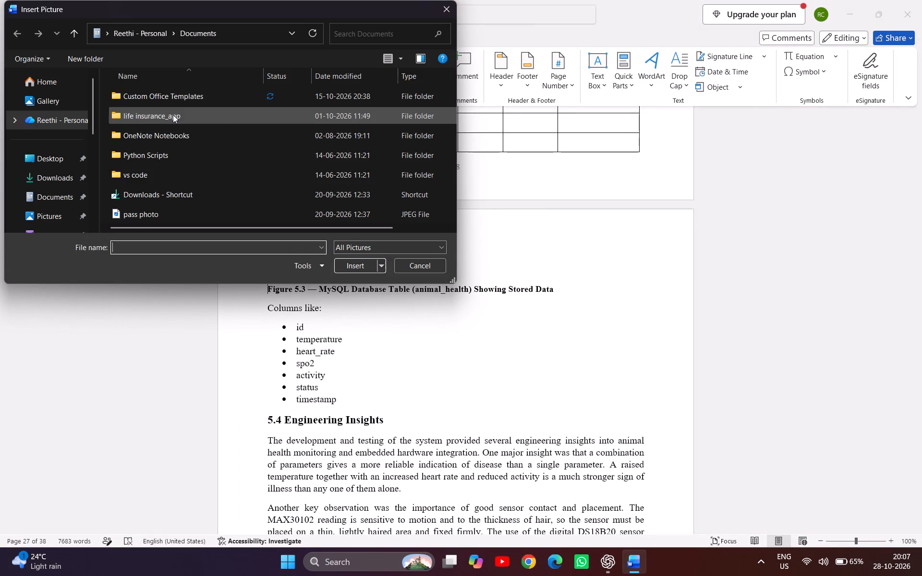
click(68, 85)
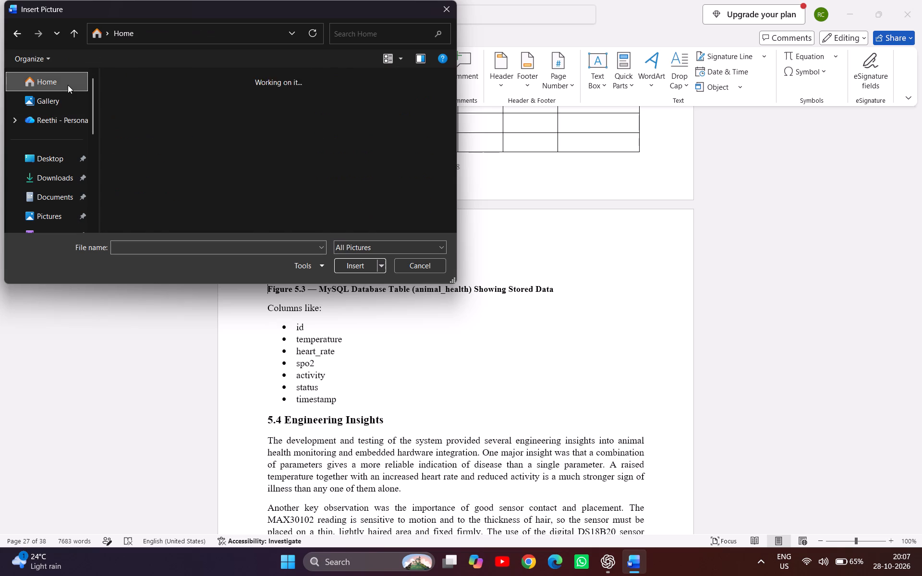
scroll(220, 146, down, 1)
drag(227, 134, 226, 138)
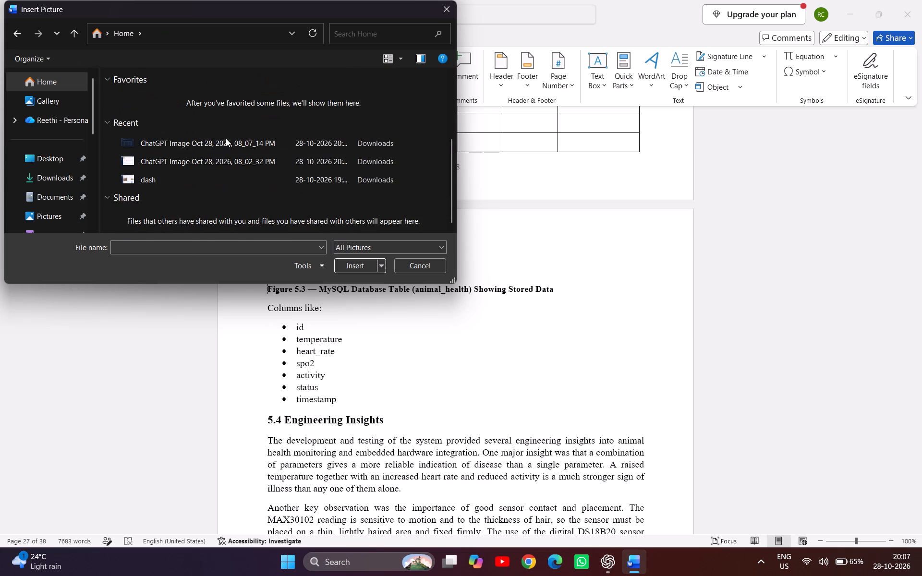
drag(226, 138, 224, 141)
click(224, 141)
click(361, 266)
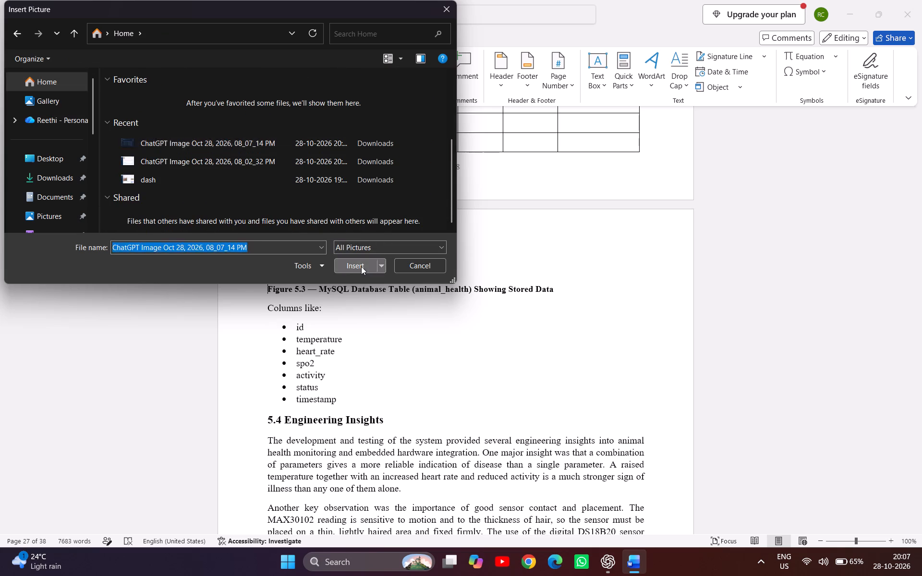
Shrink the Figure 5.3 picture proportionally from its lower-right corner to a bit under two-thirds of the text width.
scroll(425, 323, down, 1)
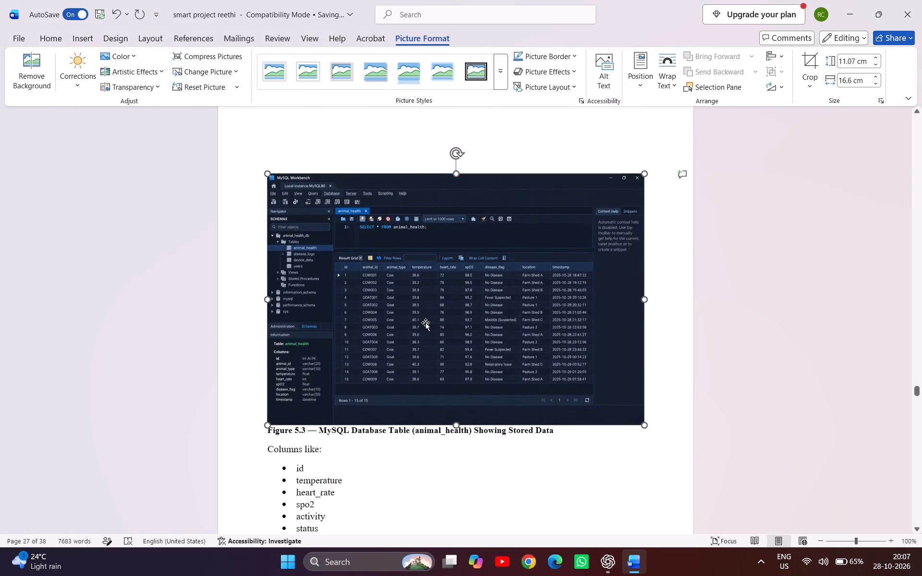
scroll(425, 323, down, 1)
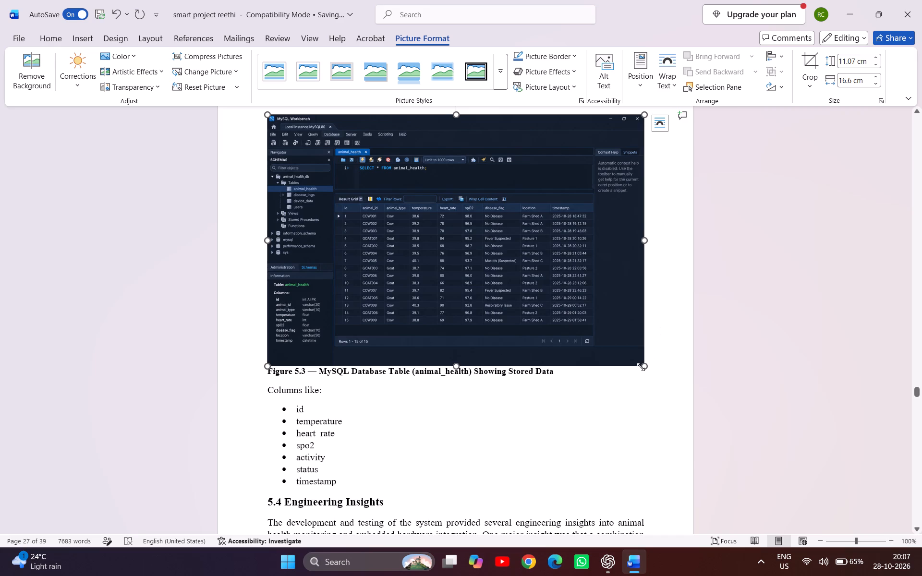
drag(643, 366, 530, 234)
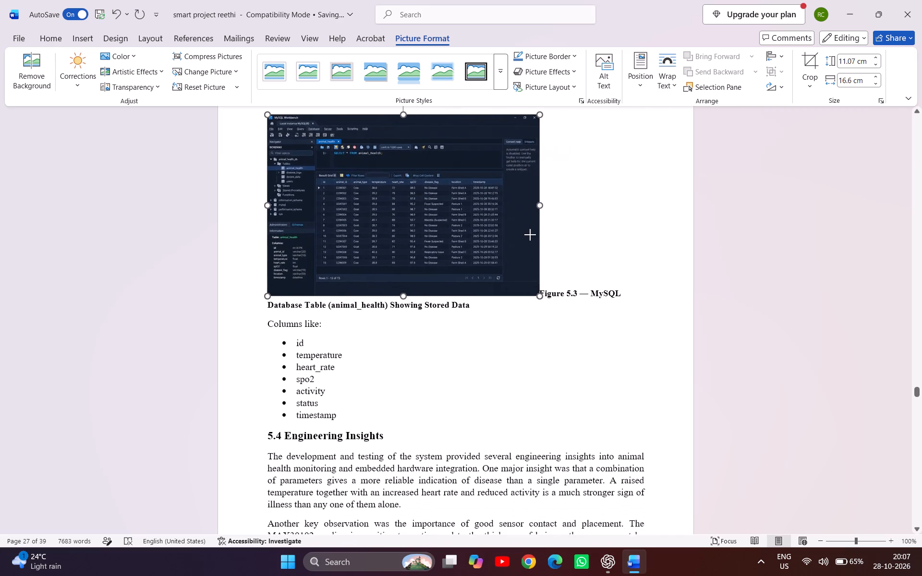
drag(530, 234, 506, 218)
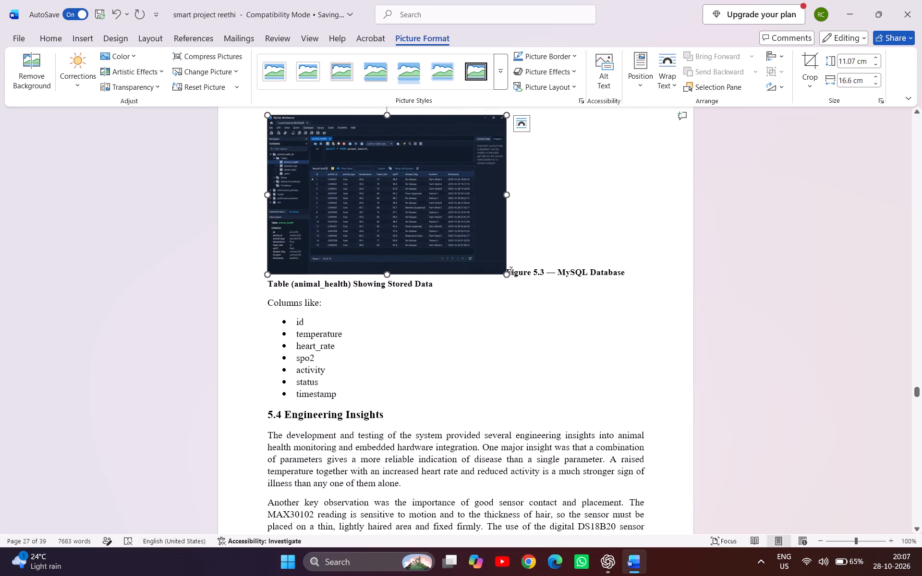
Move the Figure 5.3 caption onto its own line below the picture.
click(510, 270)
key(Left)
key(Return)
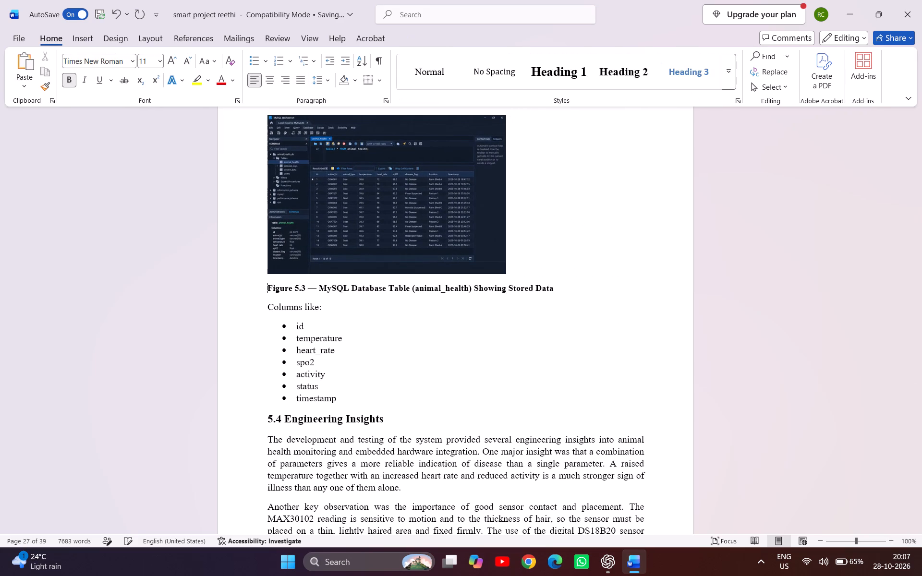
scroll(534, 270, up, 1)
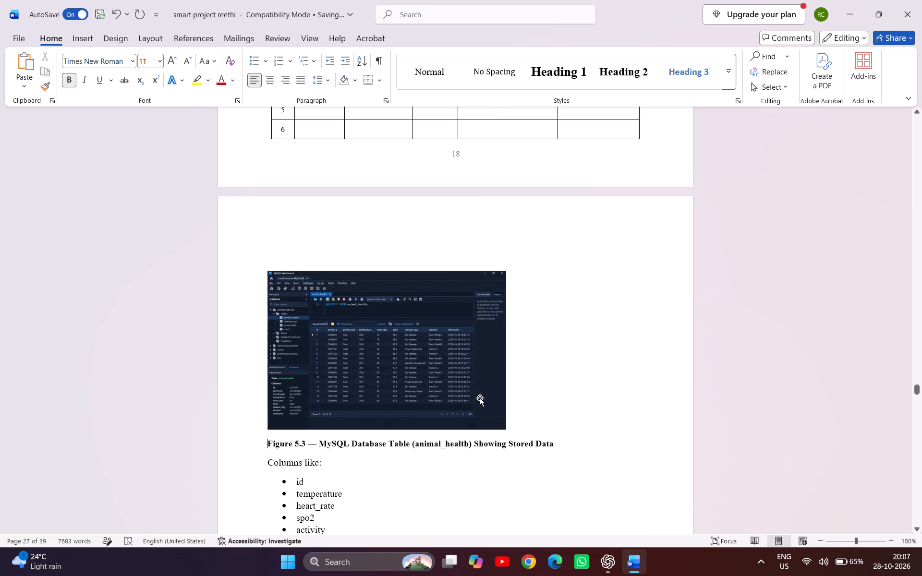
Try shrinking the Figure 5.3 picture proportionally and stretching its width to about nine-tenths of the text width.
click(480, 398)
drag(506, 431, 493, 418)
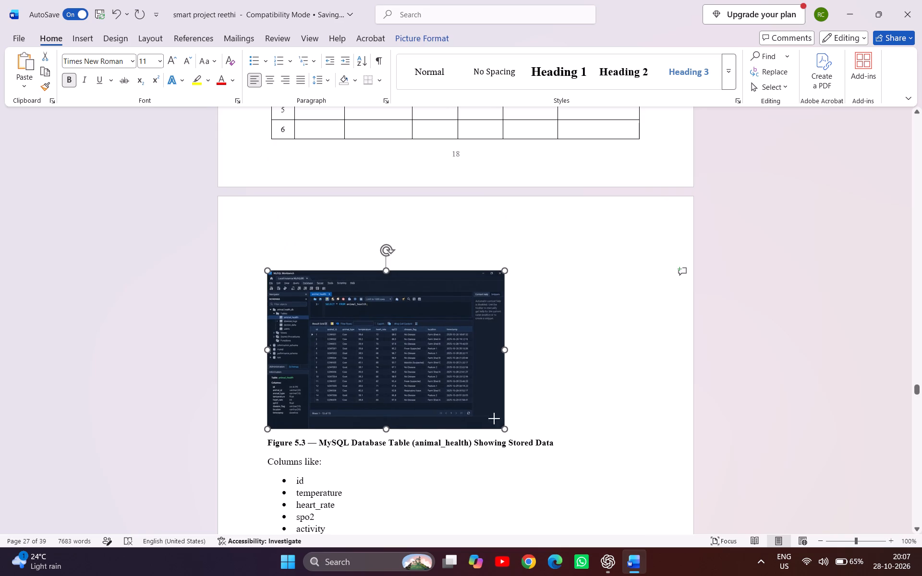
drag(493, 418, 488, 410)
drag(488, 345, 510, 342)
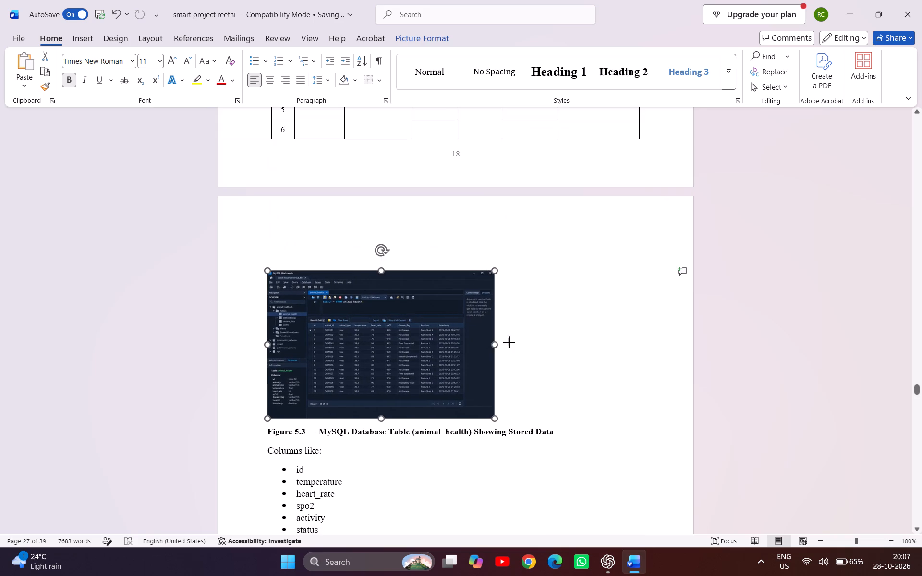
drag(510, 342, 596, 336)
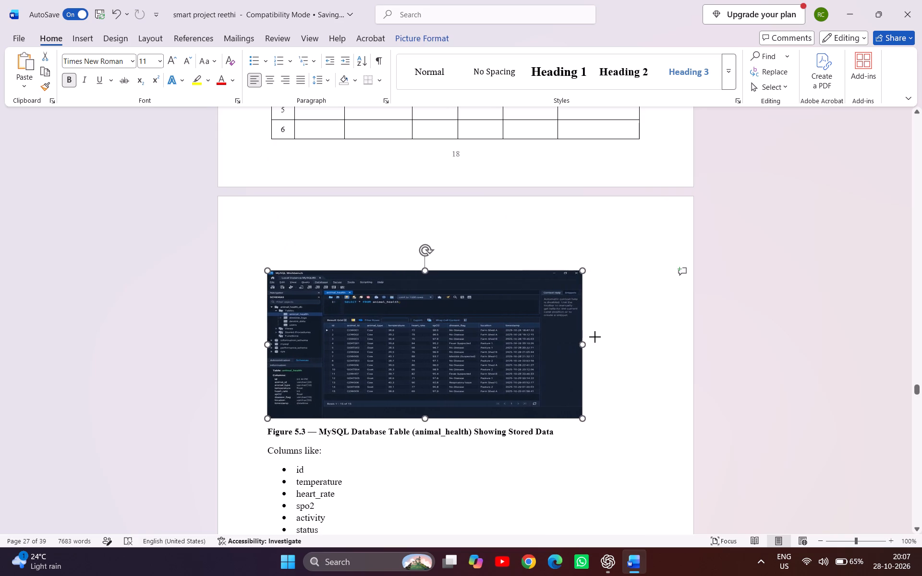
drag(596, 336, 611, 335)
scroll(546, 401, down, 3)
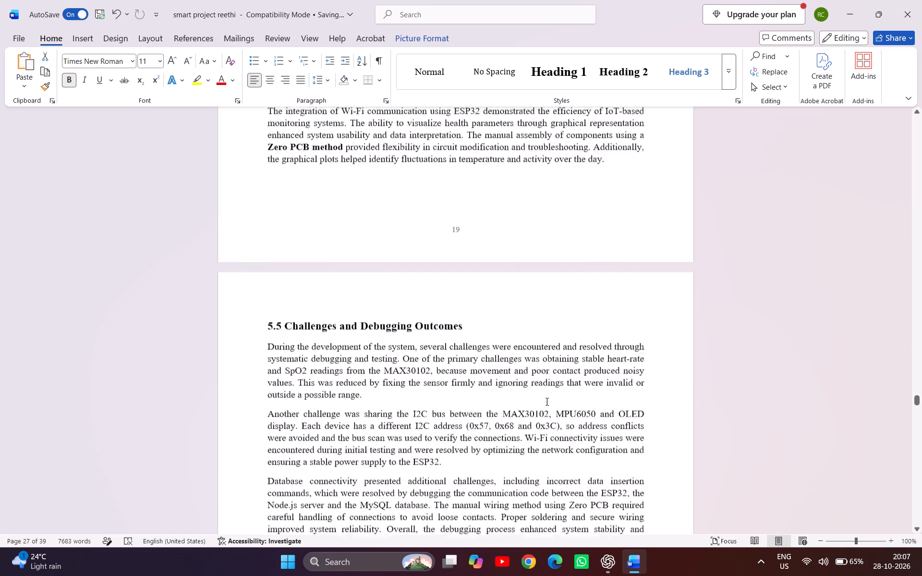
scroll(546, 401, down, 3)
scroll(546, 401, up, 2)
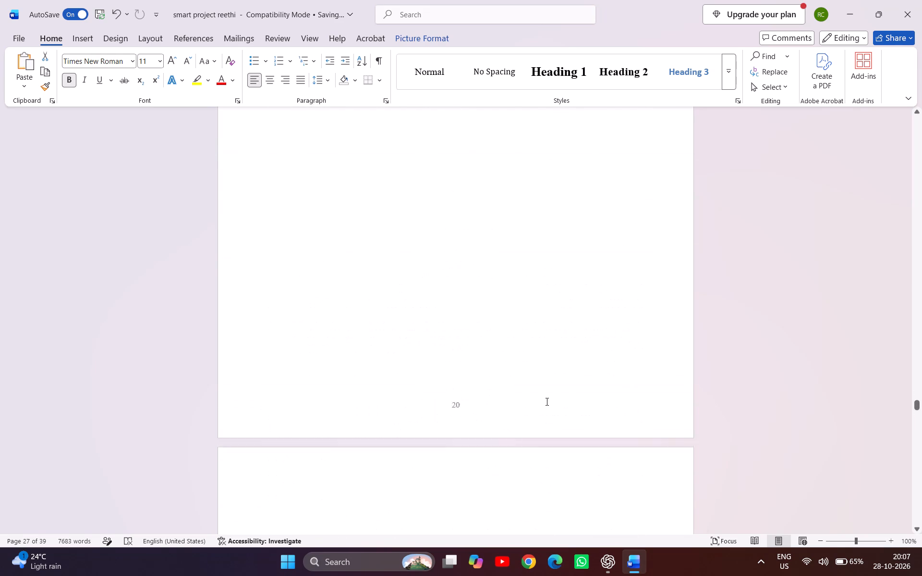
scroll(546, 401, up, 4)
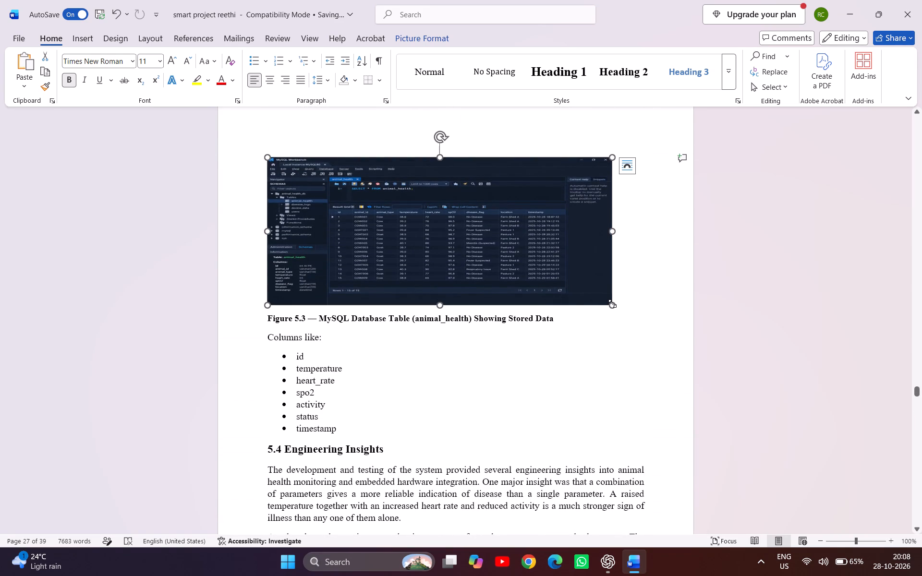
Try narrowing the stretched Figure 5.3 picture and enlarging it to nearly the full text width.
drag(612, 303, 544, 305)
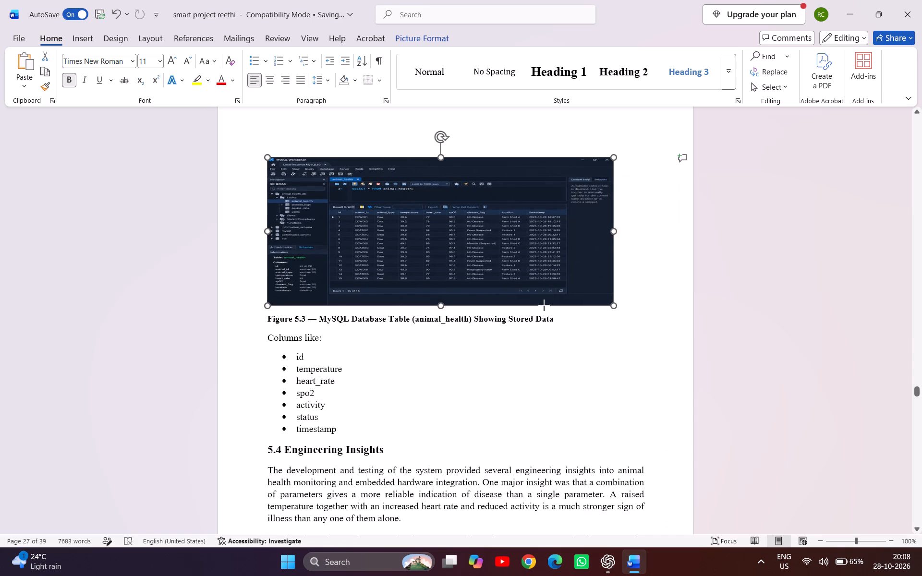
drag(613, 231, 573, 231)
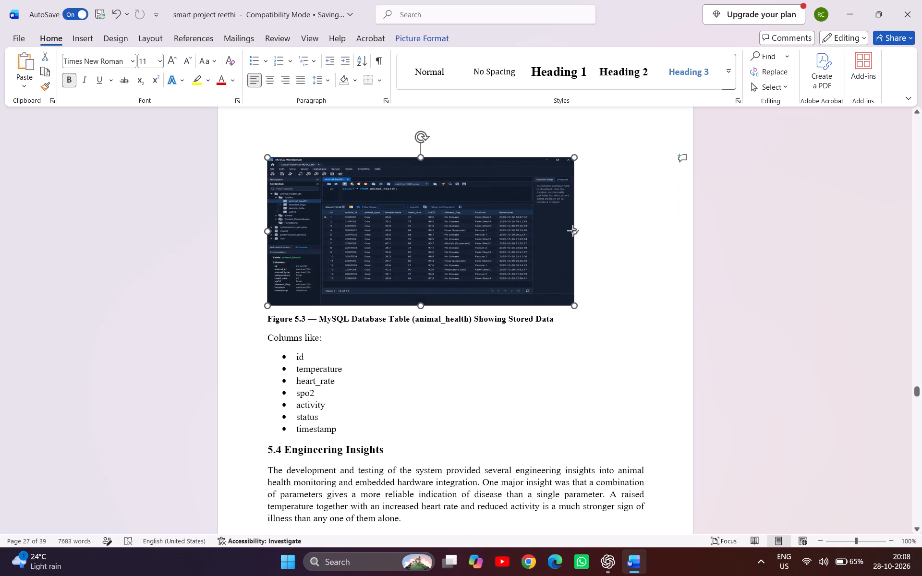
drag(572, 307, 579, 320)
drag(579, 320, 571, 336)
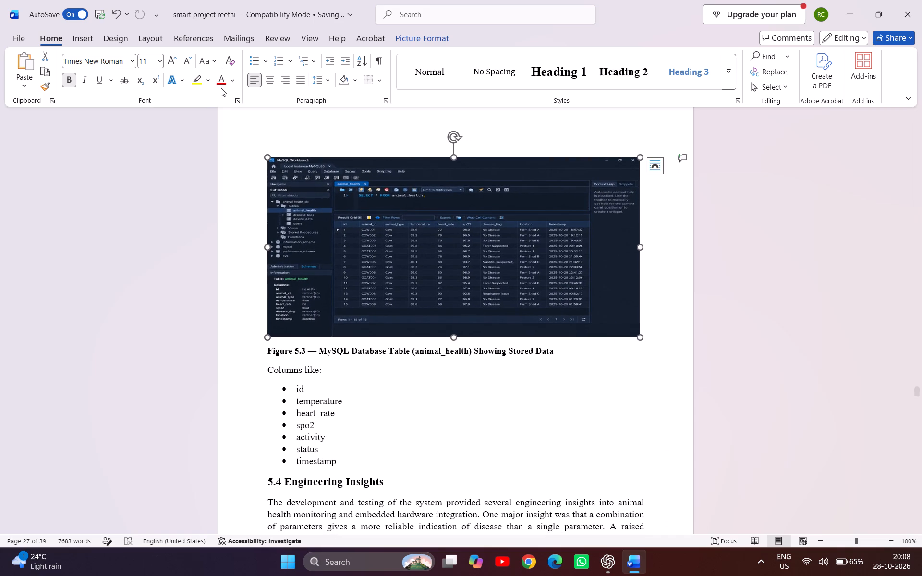
Undo the Figure 5.3 picture resizes and the caption line break, back to the picture's full-width size as inserted.
double_click(114, 11)
double_click(114, 11)
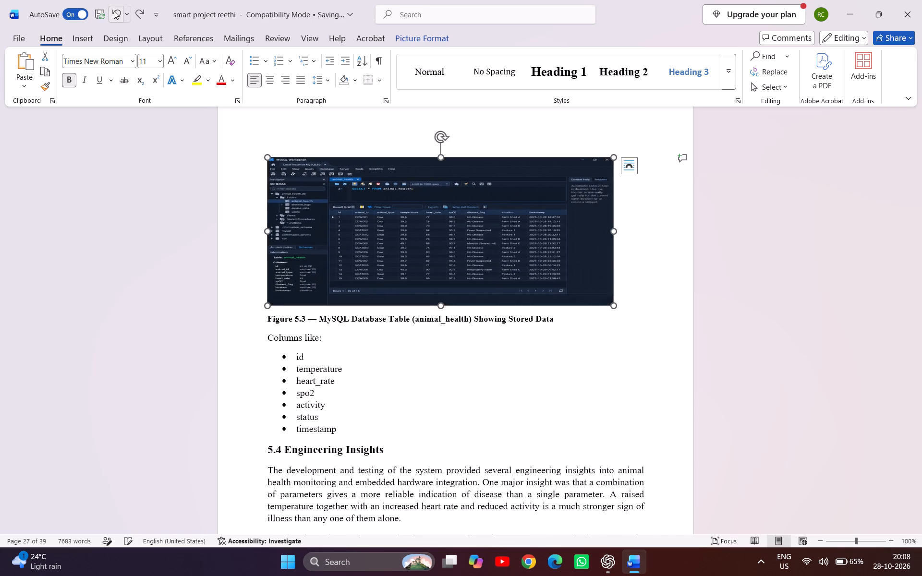
click(114, 11)
click(114, 11)
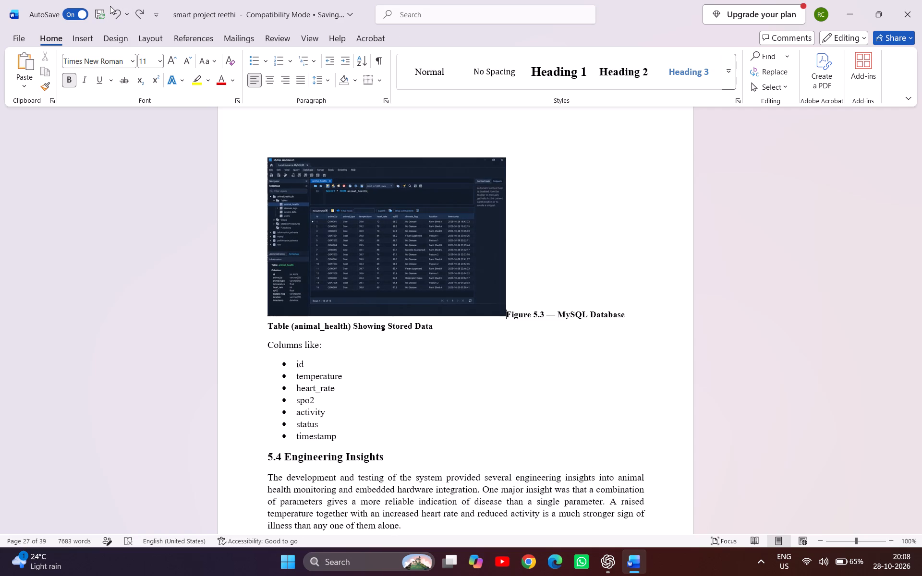
click(111, 6)
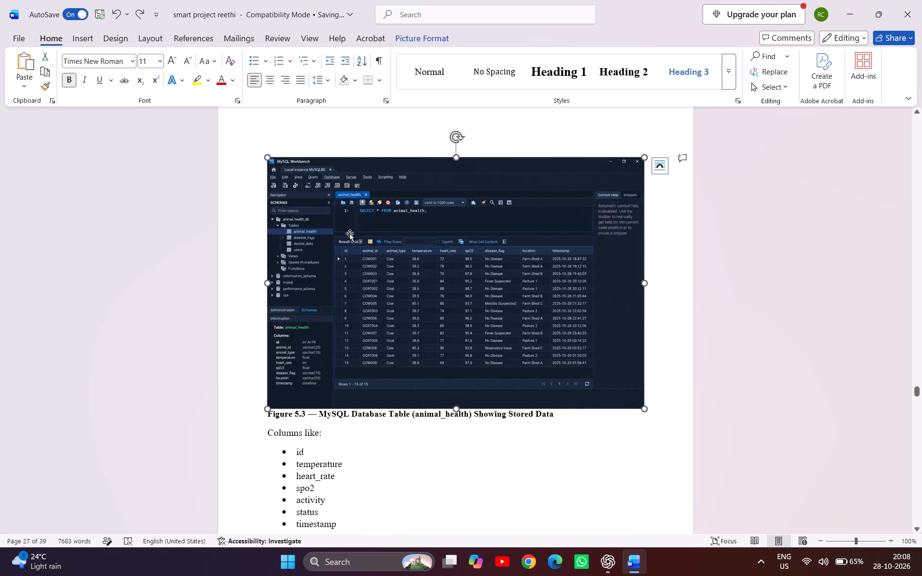
Reduce the Figure 5.3 picture's height slightly and shrink it proportionally to a little under the text width.
scroll(458, 306, down, 1)
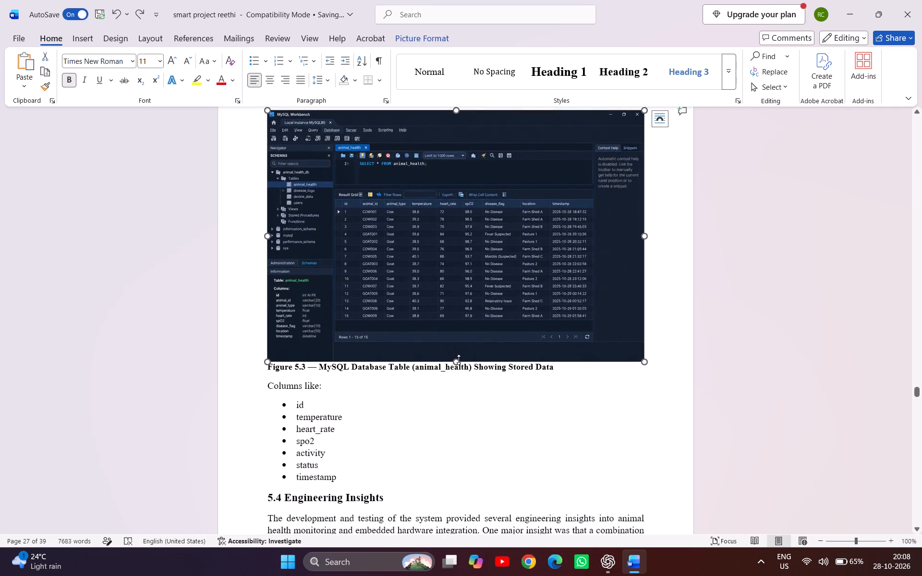
drag(456, 360, 457, 347)
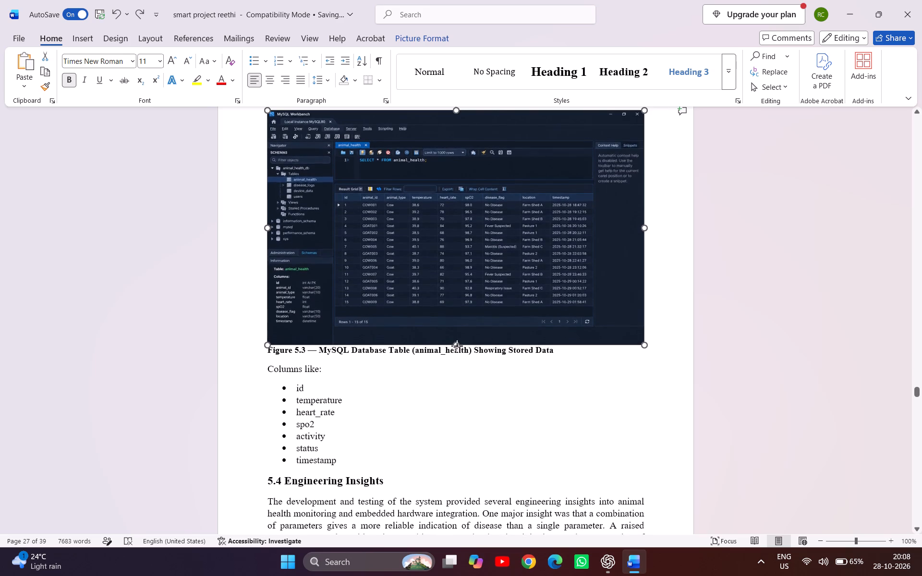
drag(457, 347, 458, 351)
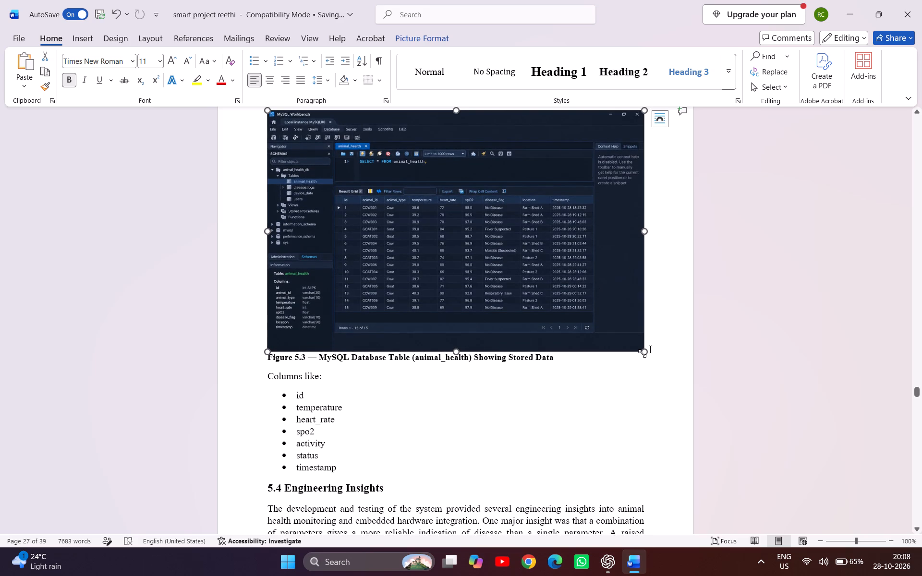
drag(642, 353, 615, 335)
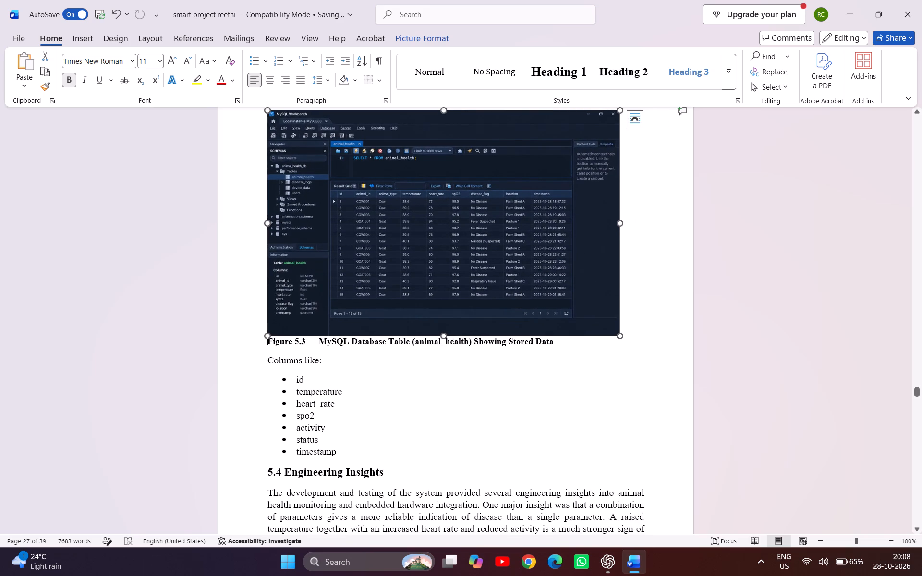
Add a line break before the Figure 5.3 caption to separate it from the picture above.
click(267, 340)
key(Return)
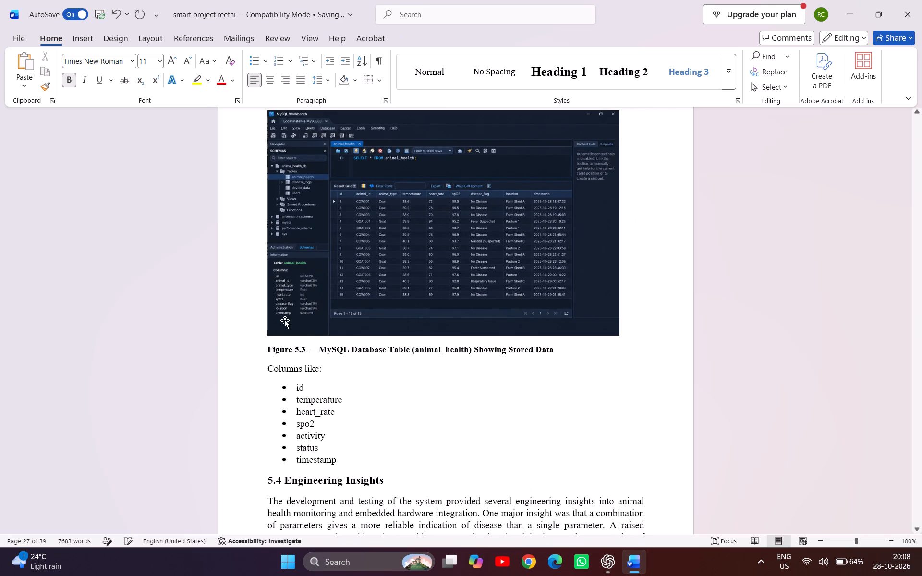
Delete the blank lines above the CHAPTER-6 heading so that it sits at the top of its page.
scroll(327, 286, up, 1)
scroll(327, 286, down, 2)
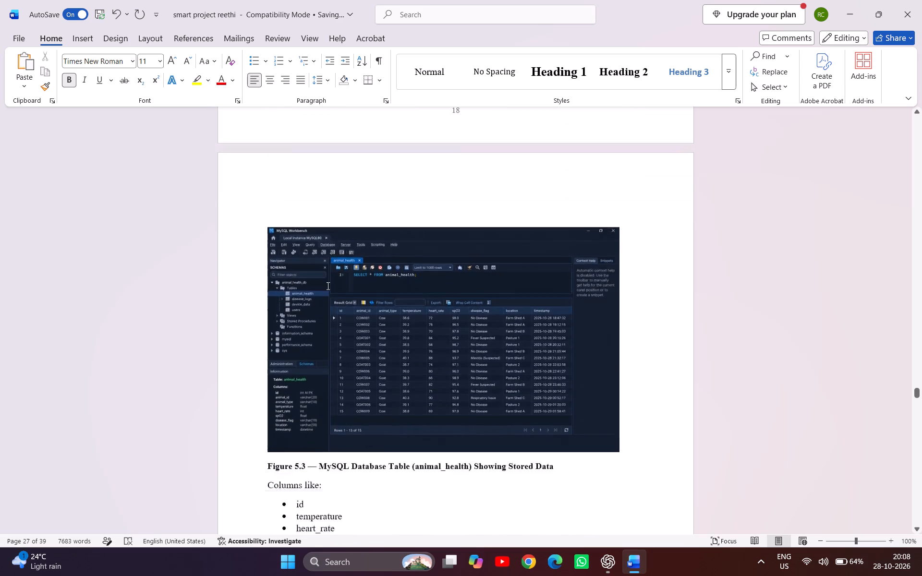
scroll(327, 286, down, 4)
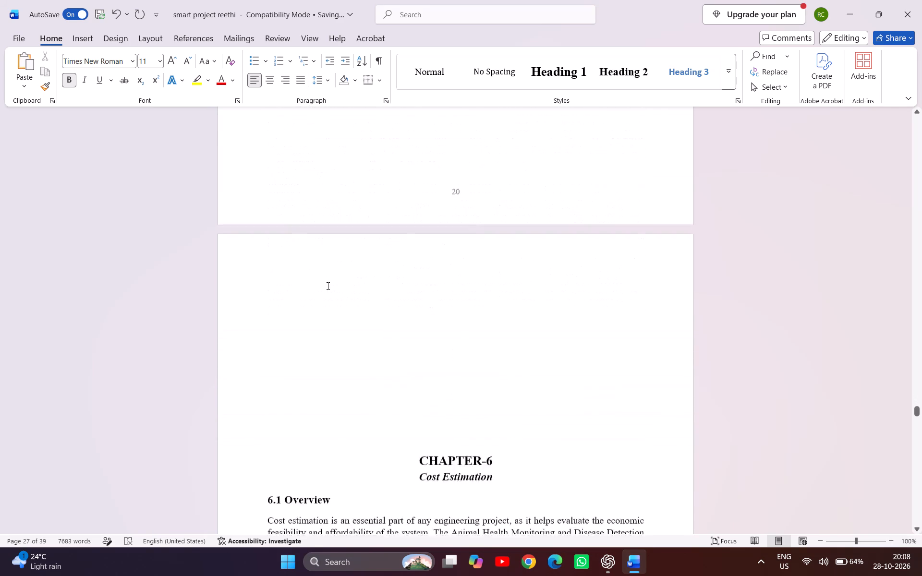
scroll(327, 286, down, 2)
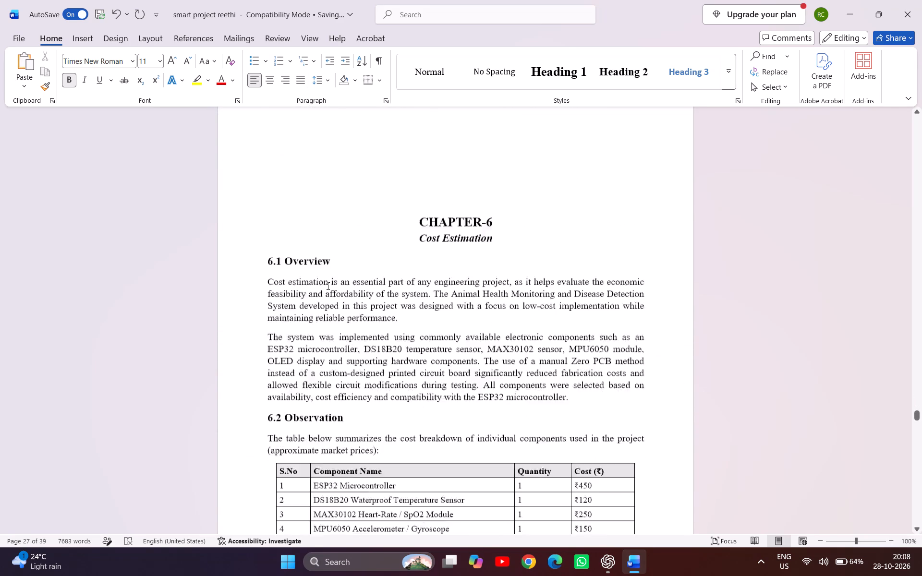
scroll(327, 286, down, 1)
scroll(327, 286, up, 1)
scroll(338, 366, up, 1)
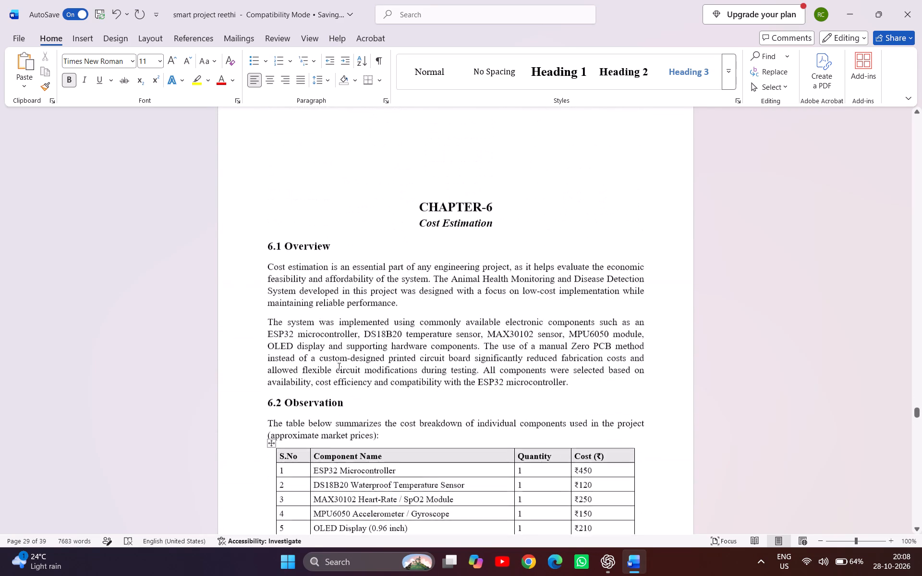
scroll(338, 366, up, 2)
click(422, 315)
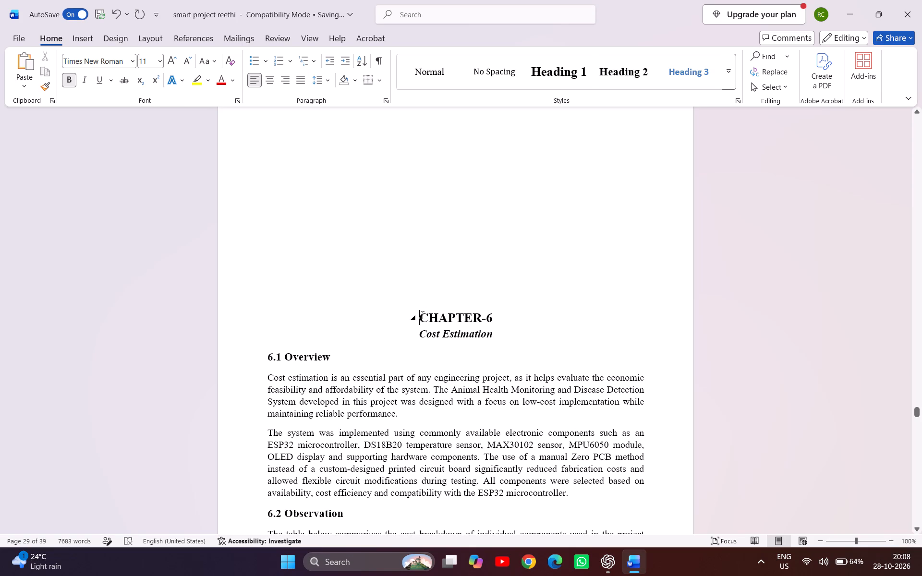
key(BackSpace)
key(BackSpace)
key(BackSpace)
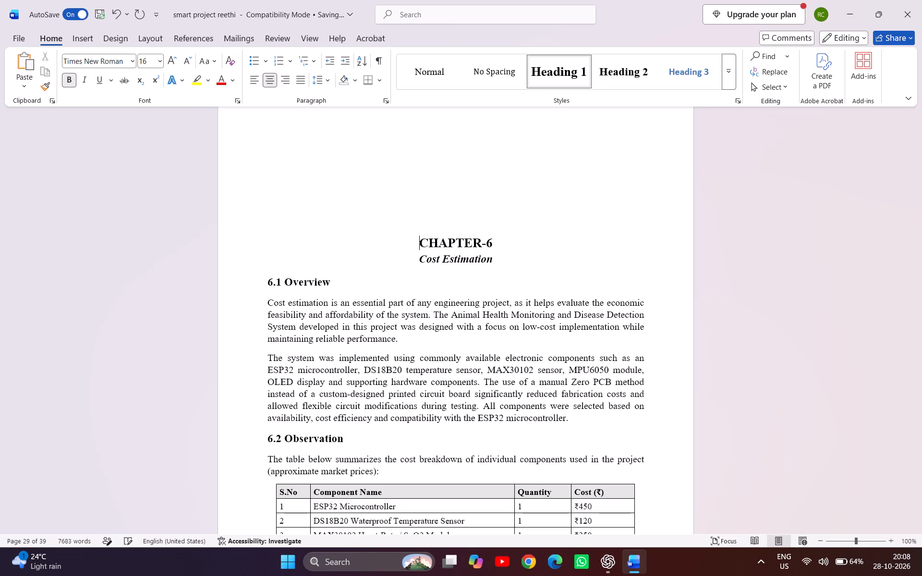
scroll(422, 315, up, 1)
key(BackSpace)
key(BackSpace)
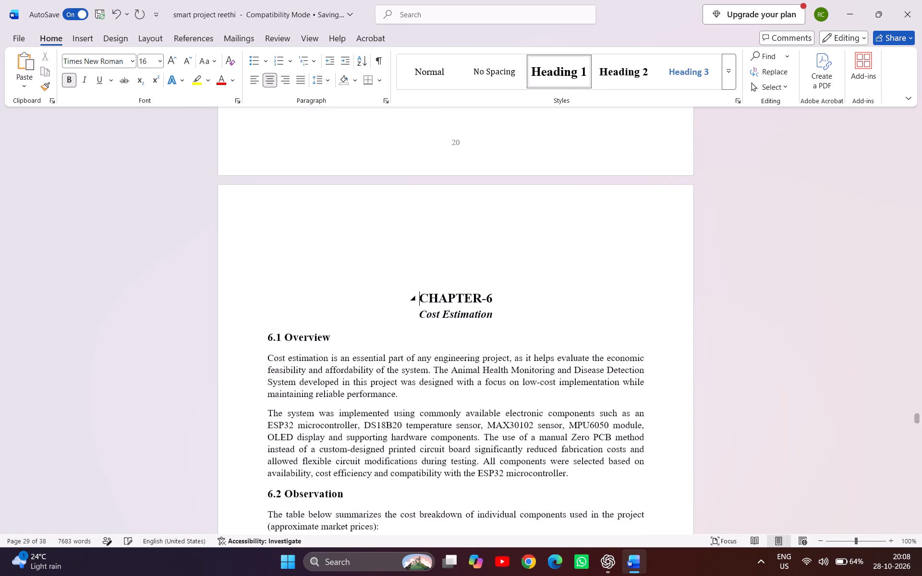
key(BackSpace)
key(BackSpace)
key(BackSpace)
key(BackSpace)
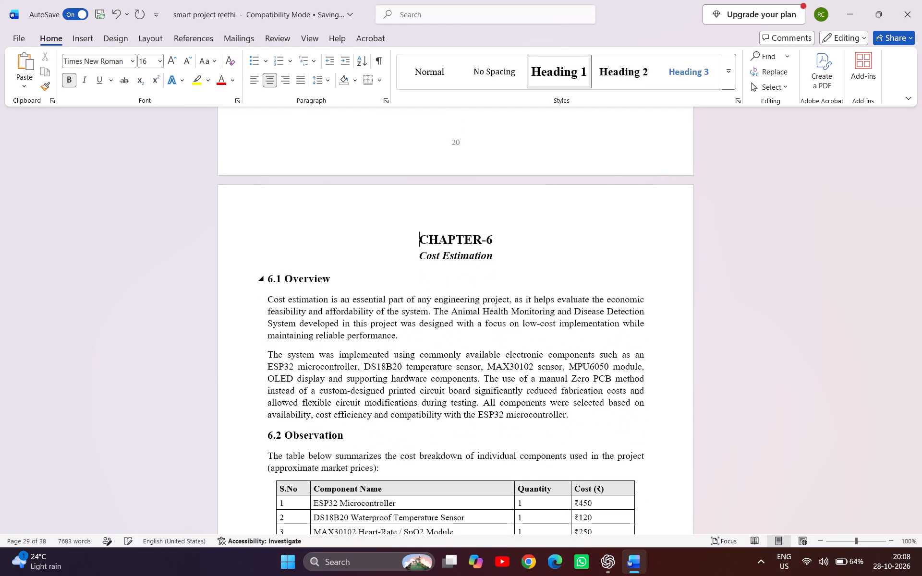
scroll(422, 315, up, 1)
key(BackSpace)
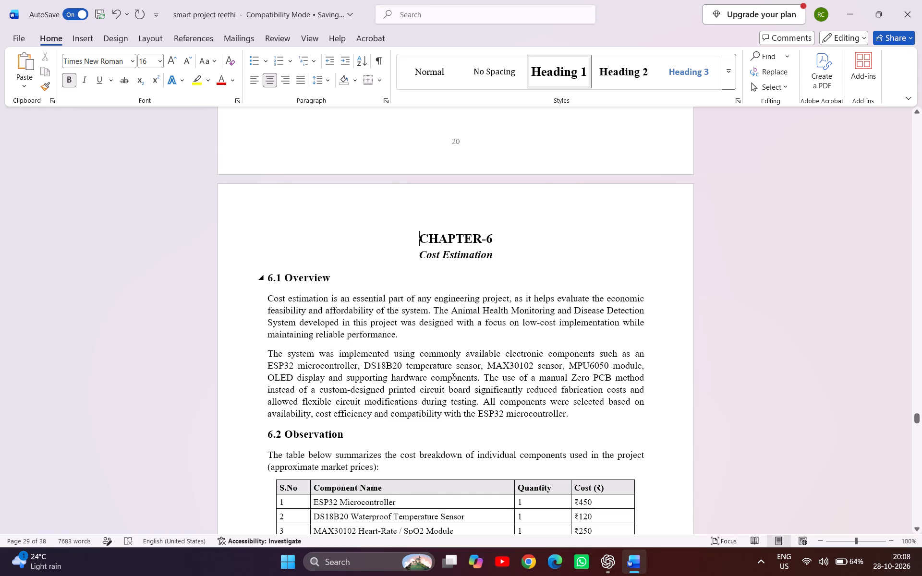
Check the end of section 5.5 before Chapter 6 and undo the last deletion above the CHAPTER-6 heading.
scroll(452, 378, down, 3)
scroll(452, 378, up, 3)
scroll(452, 378, down, 1)
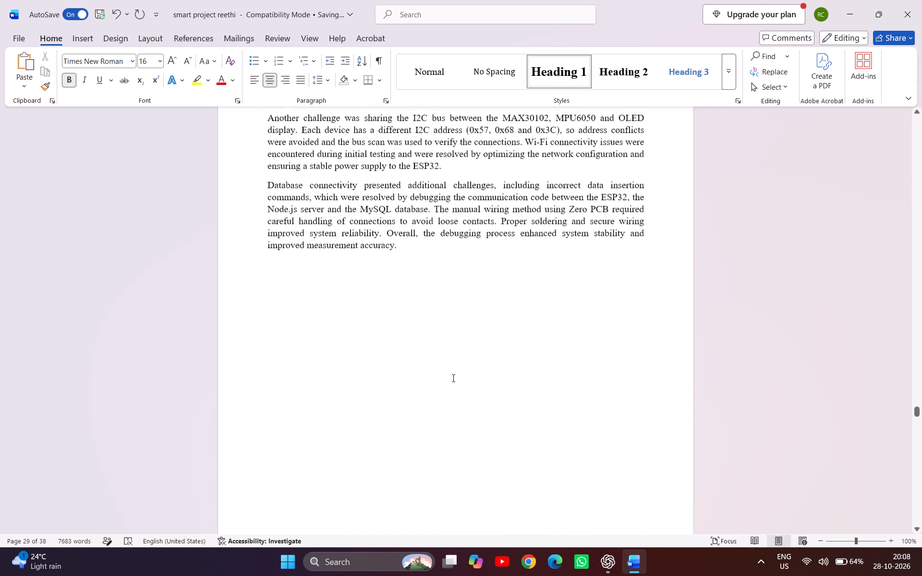
scroll(452, 378, down, 1)
scroll(452, 378, up, 2)
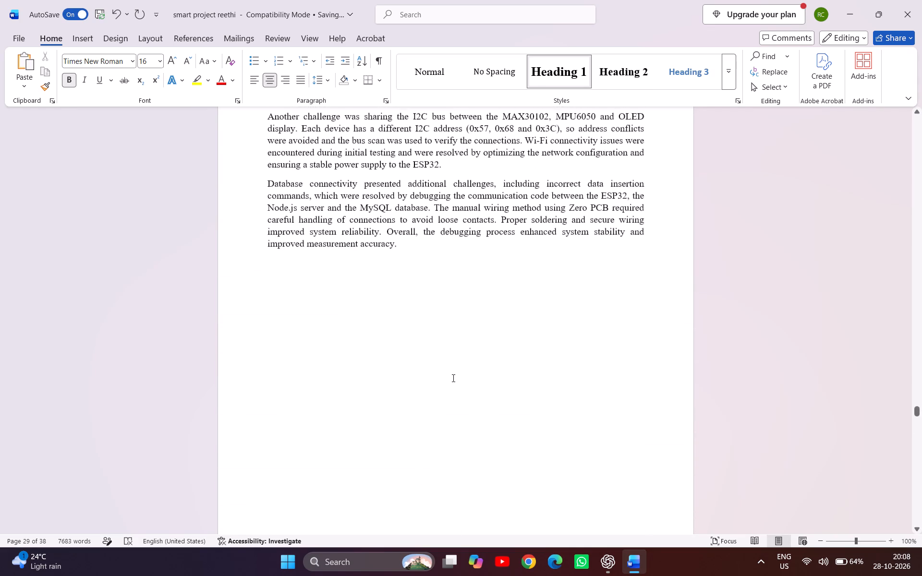
scroll(452, 378, up, 1)
click(113, 9)
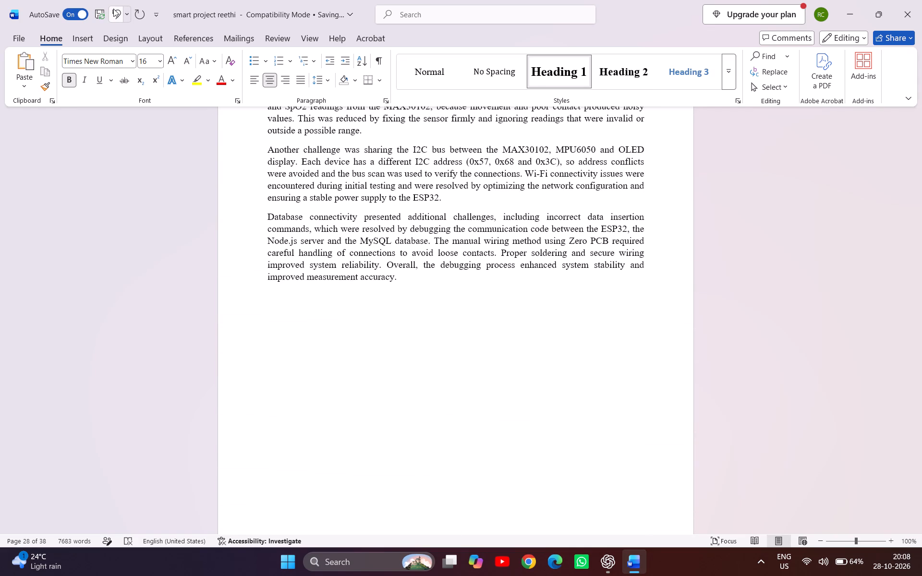
Add blank lines above the CHAPTER-7 heading so that the chapter starts on a new page after section 6.5.
scroll(267, 276, down, 1)
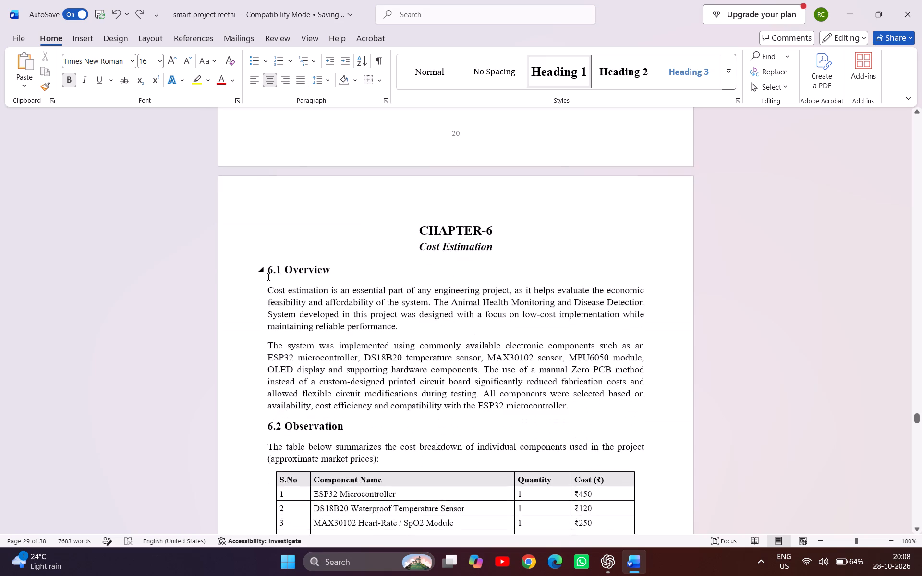
scroll(267, 276, down, 4)
scroll(267, 276, right, 1)
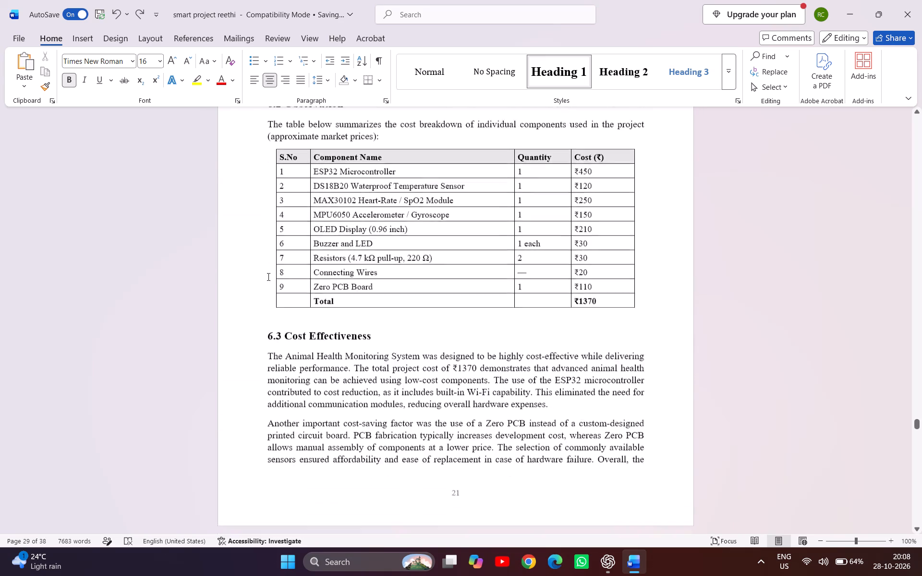
scroll(267, 276, right, 1)
scroll(267, 276, down, 3)
scroll(267, 276, up, 1)
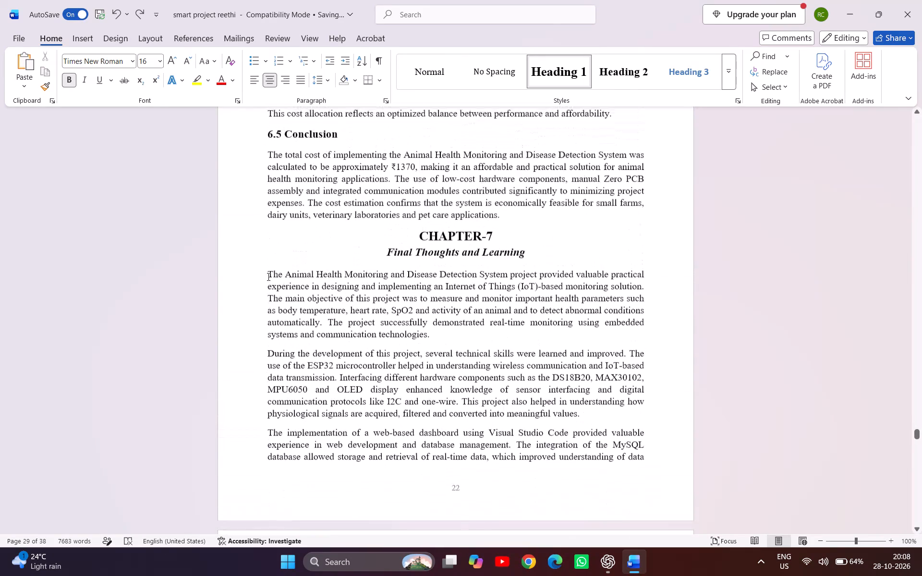
click(421, 239)
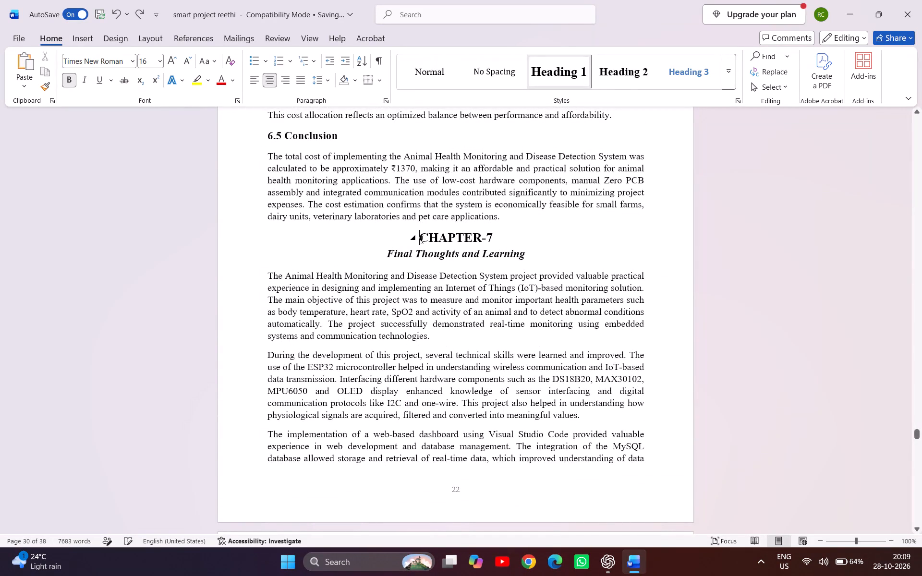
key(Return)
key(Return)
key(Return)
key(Return)
key(Return)
scroll(421, 239, down, 1)
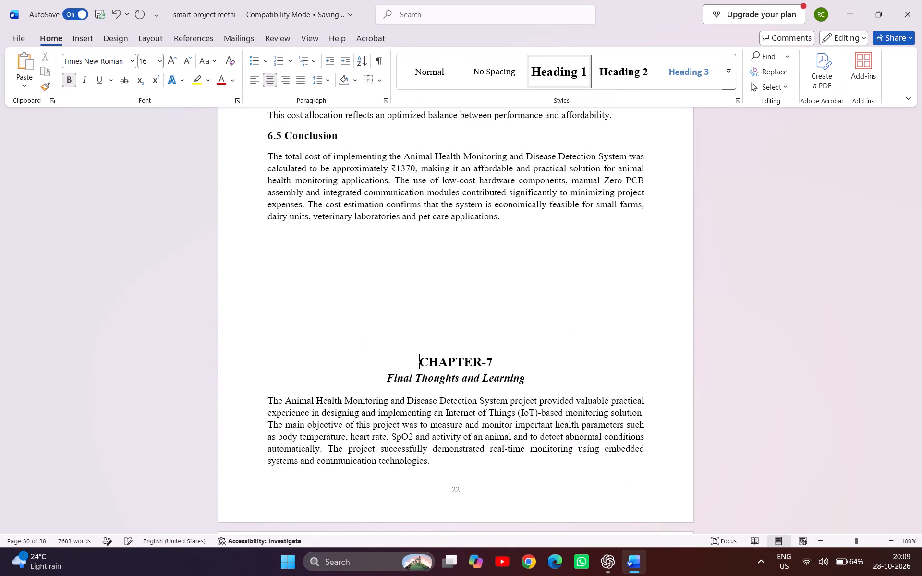
scroll(421, 239, down, 1)
key(Return)
key(Return)
key(Return)
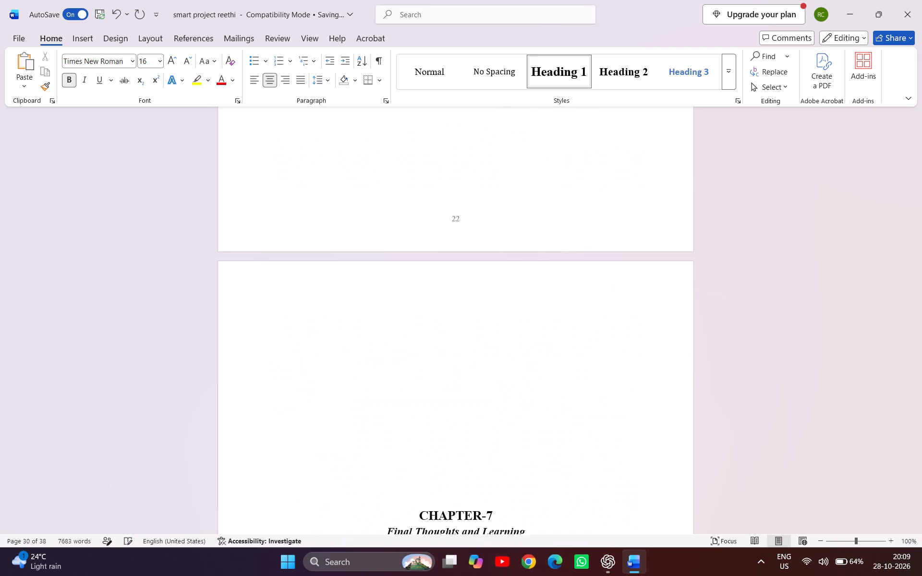
key(BackSpace)
key(Return)
scroll(516, 308, down, 7)
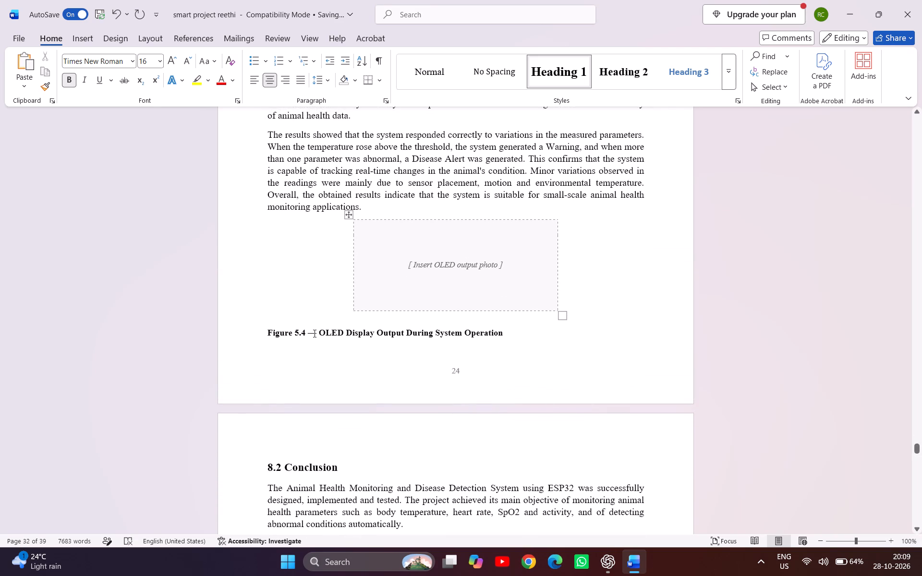
drag(319, 332, 508, 342)
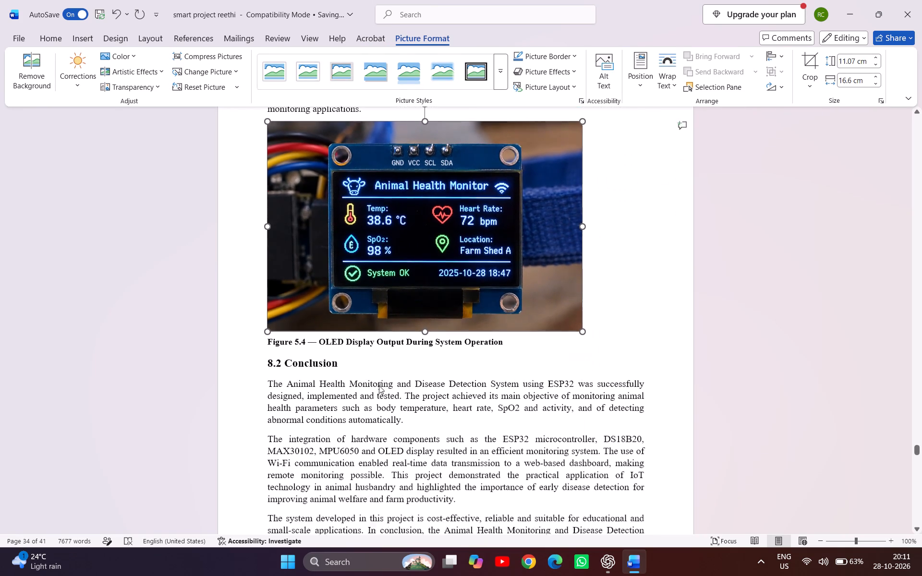
Review the page layout from the Figure 5.4 picture through Appendix A and back to the Chapter 7 opening page.
scroll(379, 385, down, 7)
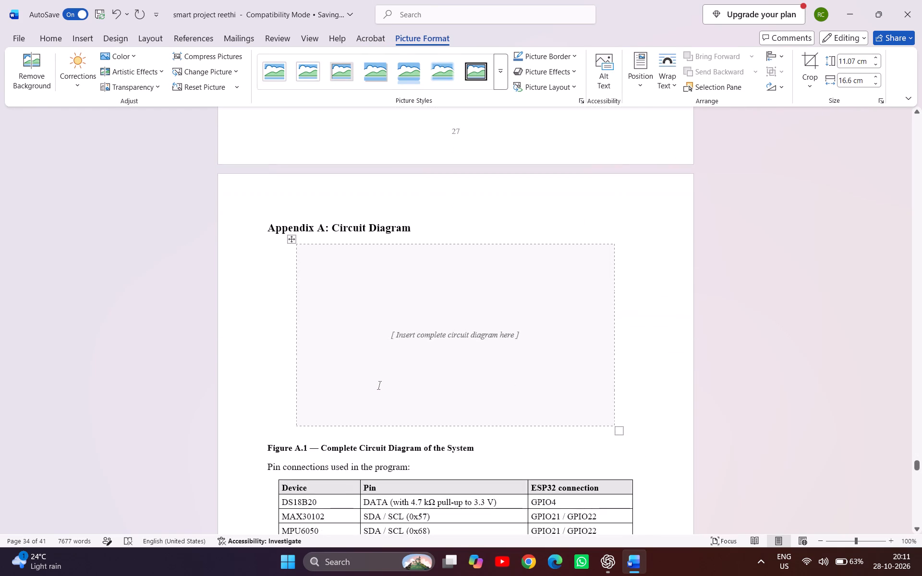
scroll(379, 385, down, 3)
scroll(379, 385, up, 5)
scroll(379, 385, right, 1)
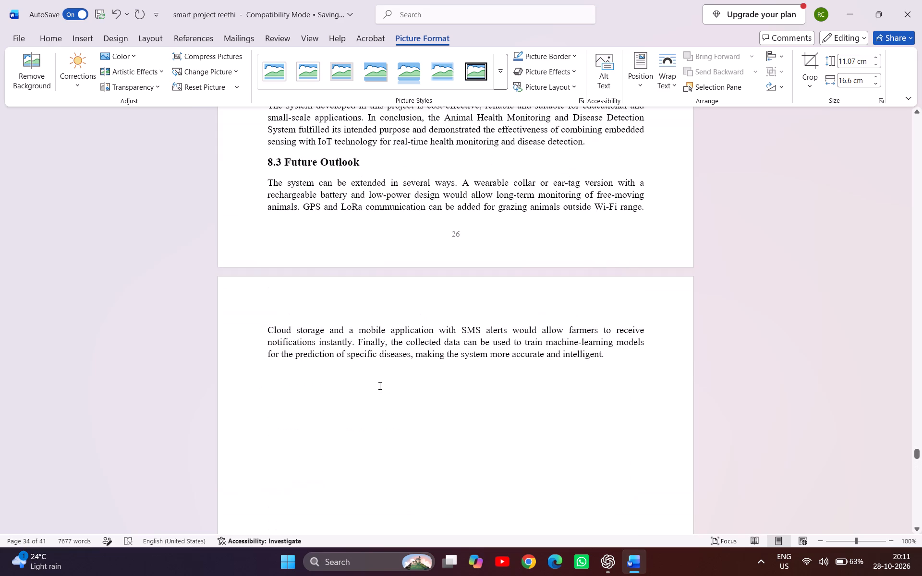
scroll(379, 385, right, 1)
scroll(379, 385, down, 1)
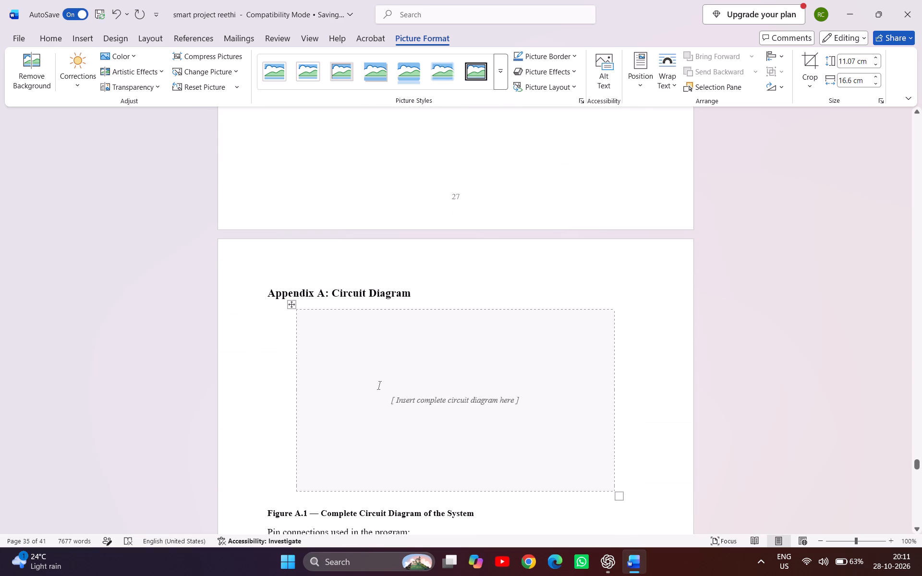
scroll(379, 385, down, 3)
scroll(379, 385, up, 4)
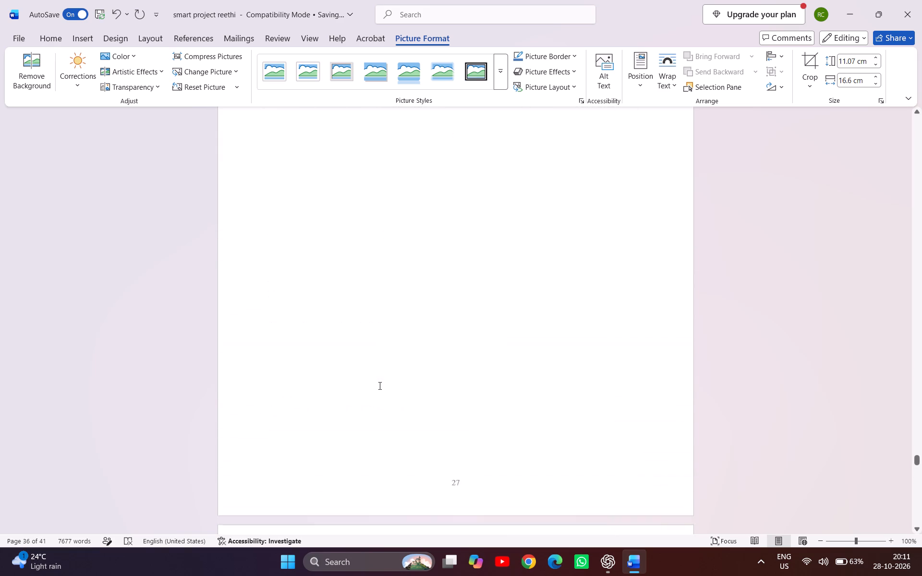
scroll(379, 385, up, 11)
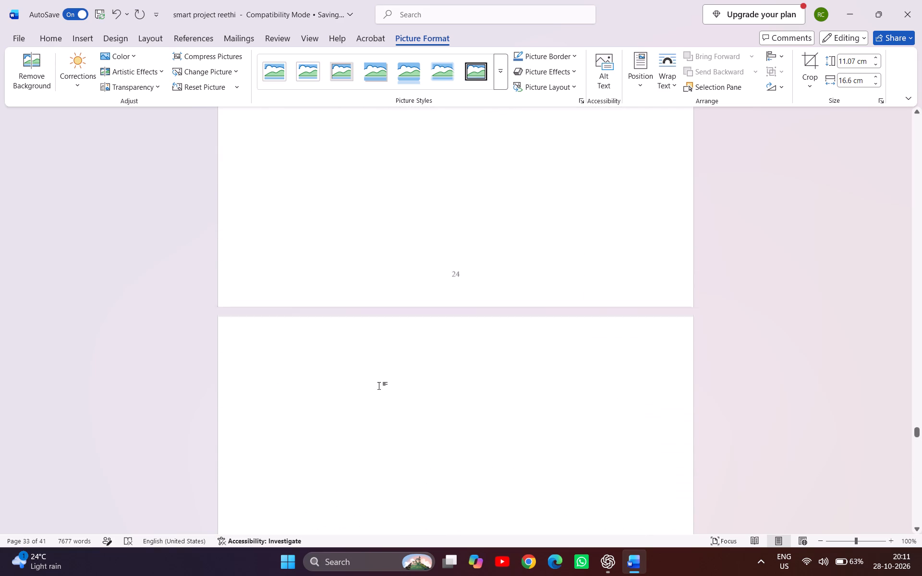
scroll(379, 385, up, 4)
scroll(379, 385, down, 1)
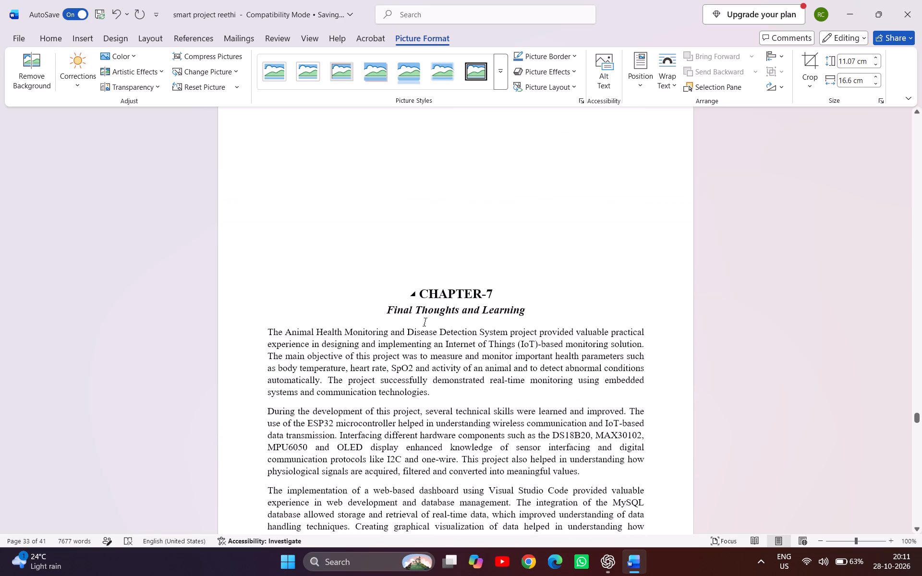
Remove the break before the CHAPTER-7 heading so the chapter starts on the preceding page.
click(419, 292)
key(BackSpace)
key(BackSpace)
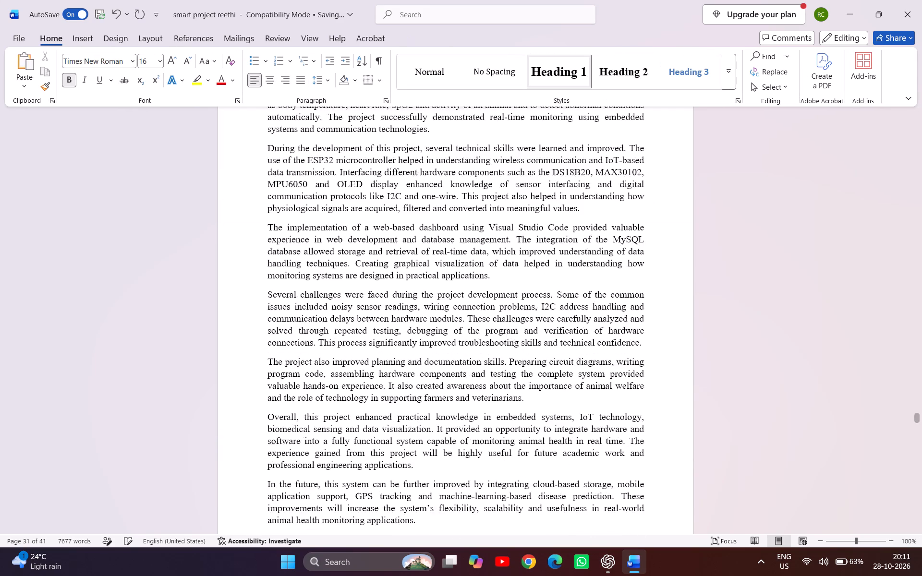
Insert leading spaces before the CHAPTER-7 heading until it sits roughly centred on its line.
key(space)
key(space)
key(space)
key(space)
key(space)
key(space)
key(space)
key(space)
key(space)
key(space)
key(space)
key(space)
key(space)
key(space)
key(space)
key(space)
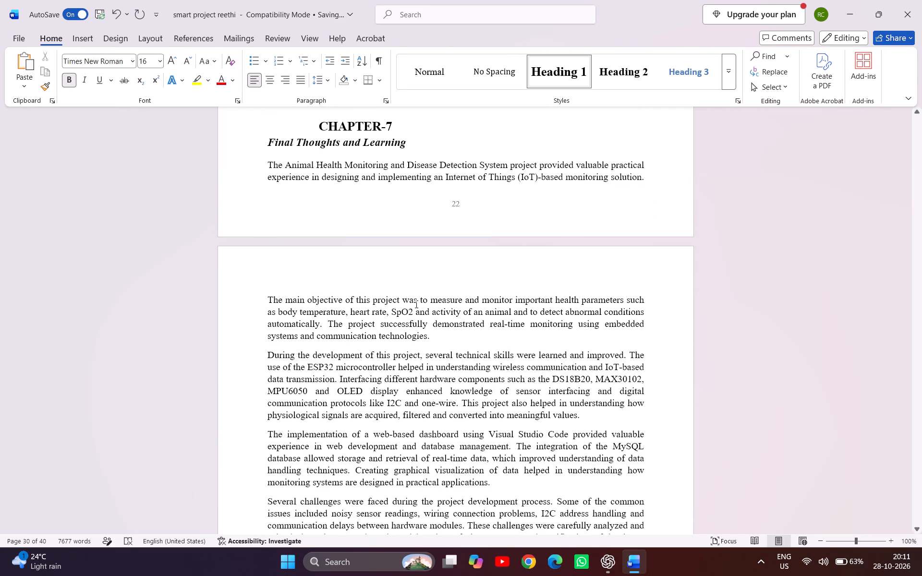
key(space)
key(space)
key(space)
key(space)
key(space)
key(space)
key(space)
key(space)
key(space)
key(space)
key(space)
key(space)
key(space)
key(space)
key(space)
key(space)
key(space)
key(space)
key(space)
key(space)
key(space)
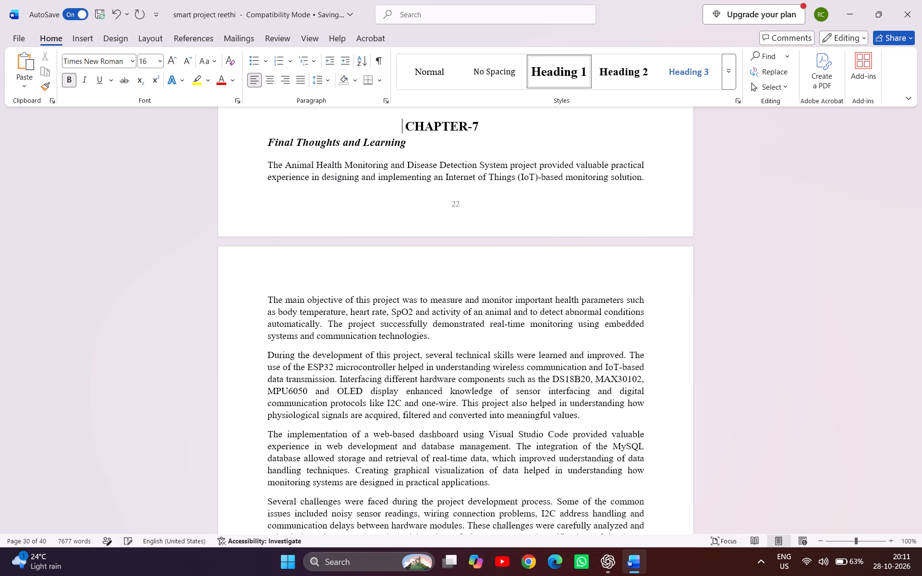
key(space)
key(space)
Insert leading spaces before the subtitle Final Thoughts and Learning until it sits centred beneath the CHAPTER-7 heading.
scroll(407, 325, up, 1)
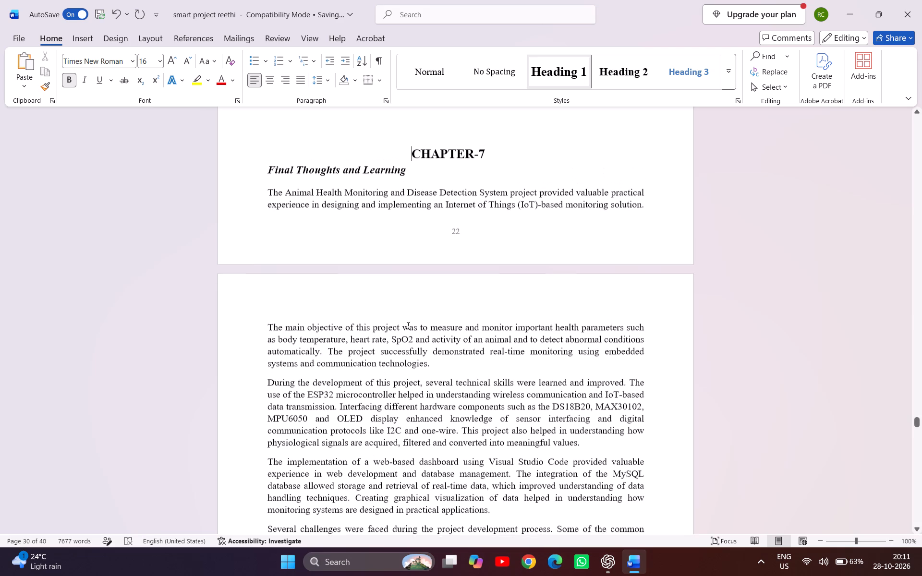
scroll(407, 325, up, 1)
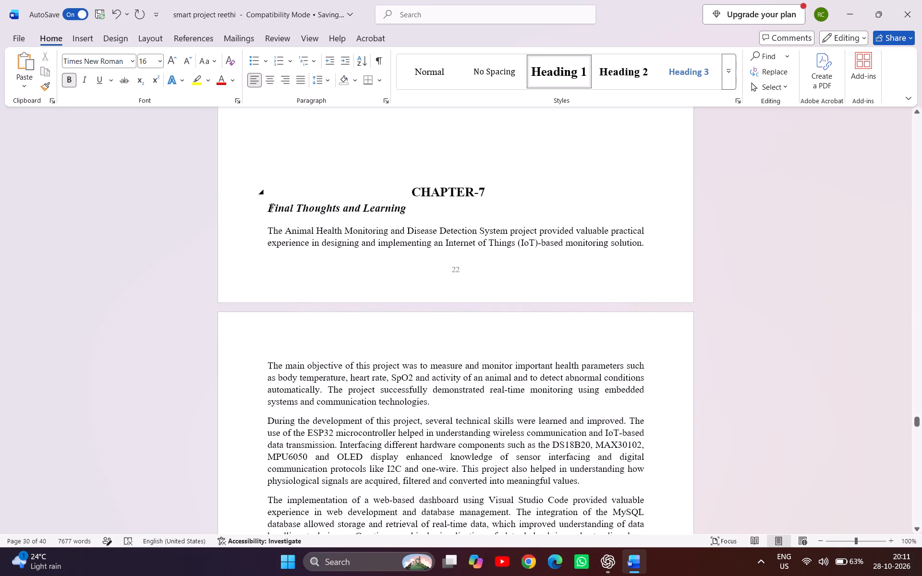
click(268, 207)
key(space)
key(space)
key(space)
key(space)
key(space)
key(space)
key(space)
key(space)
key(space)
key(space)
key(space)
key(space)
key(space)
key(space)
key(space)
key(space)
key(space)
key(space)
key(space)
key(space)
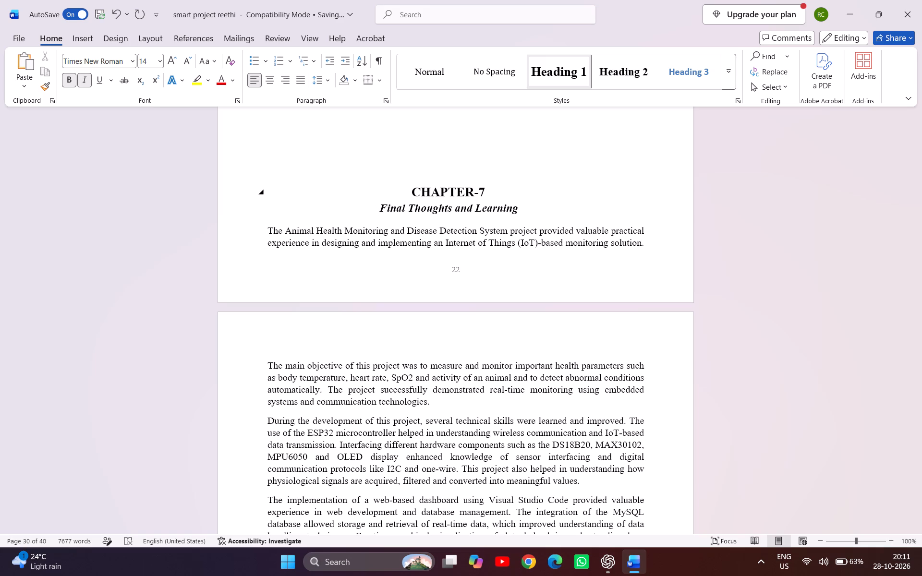
Add nine blank lines above the CHAPTER-8 heading so that the chapter starts at the top of a new page.
scroll(388, 308, up, 1)
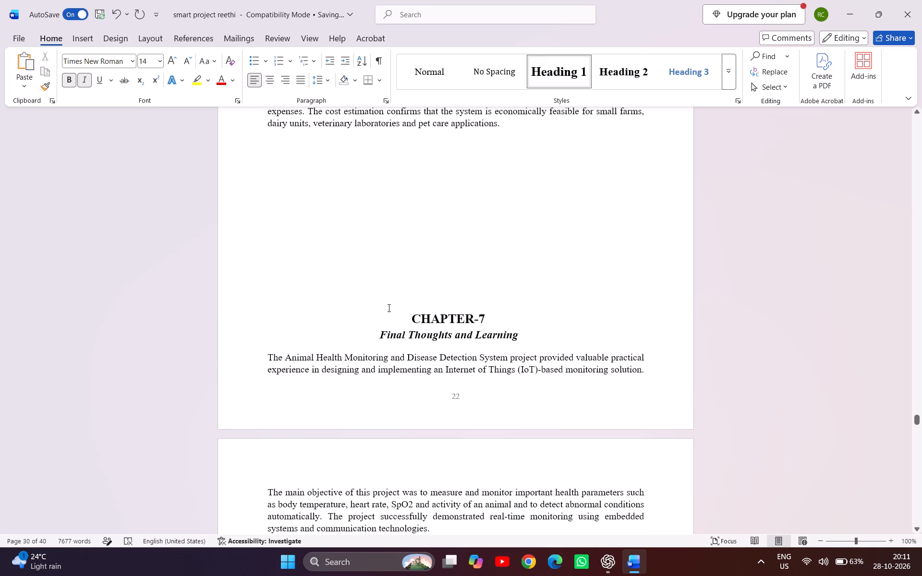
scroll(388, 308, down, 6)
scroll(388, 308, up, 1)
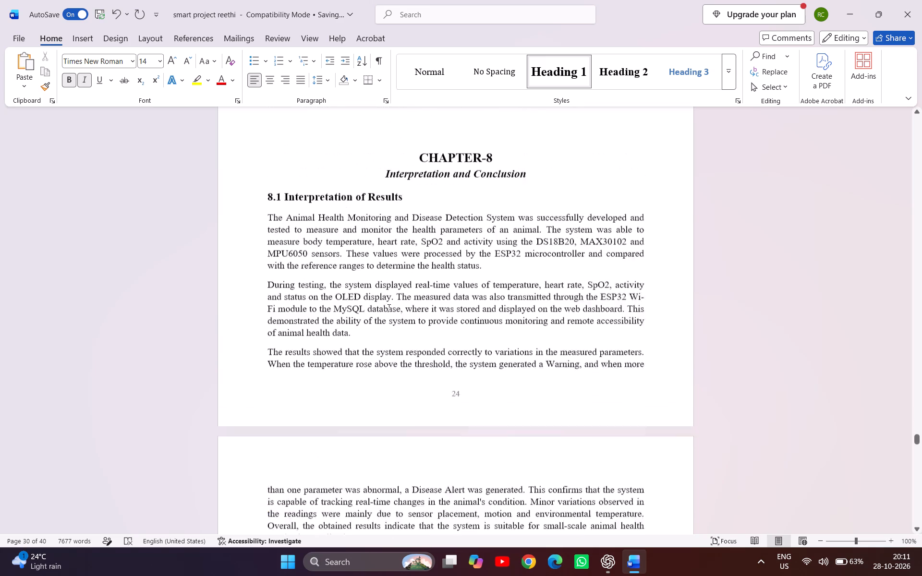
scroll(388, 308, up, 1)
click(422, 216)
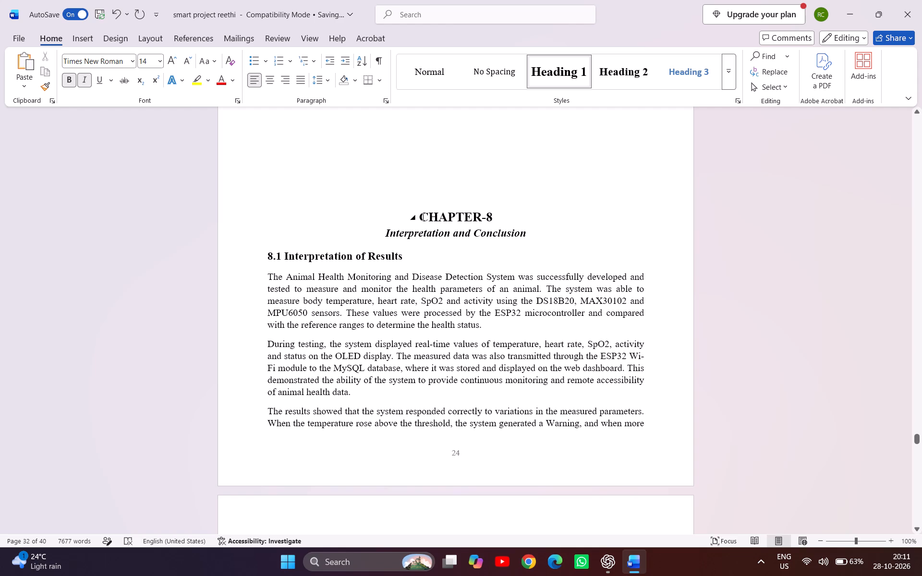
key(Return)
key(Return)
key(Return)
key(Return)
key(Return)
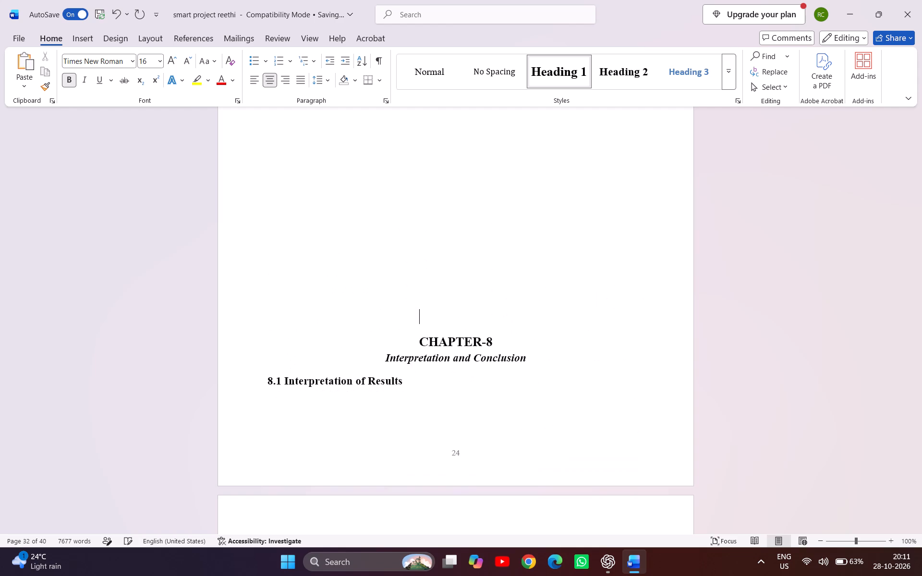
key(Return)
key(Return)
key(Return)
key(Return)
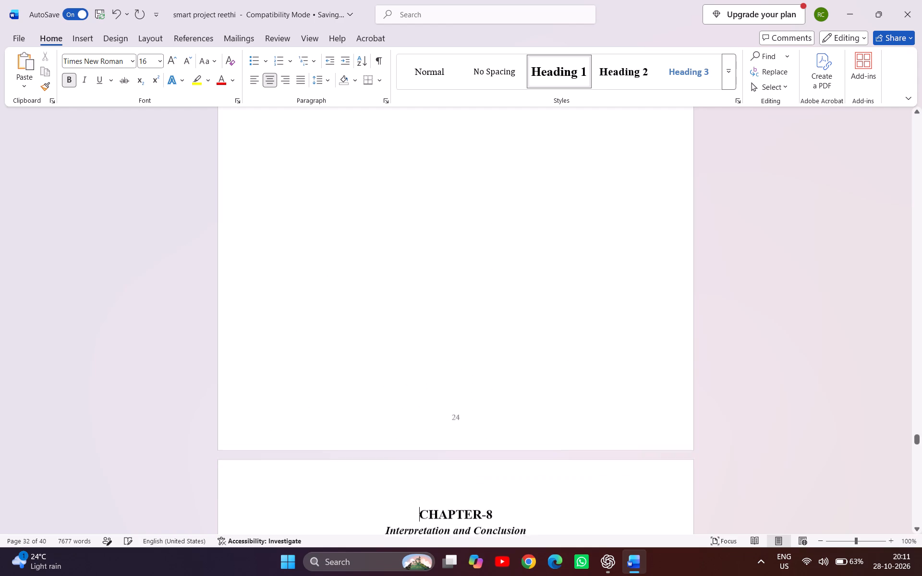
Shrink the OLED display picture above the Figure 5.4 caption slightly, keeping its proportions.
scroll(422, 216, down, 2)
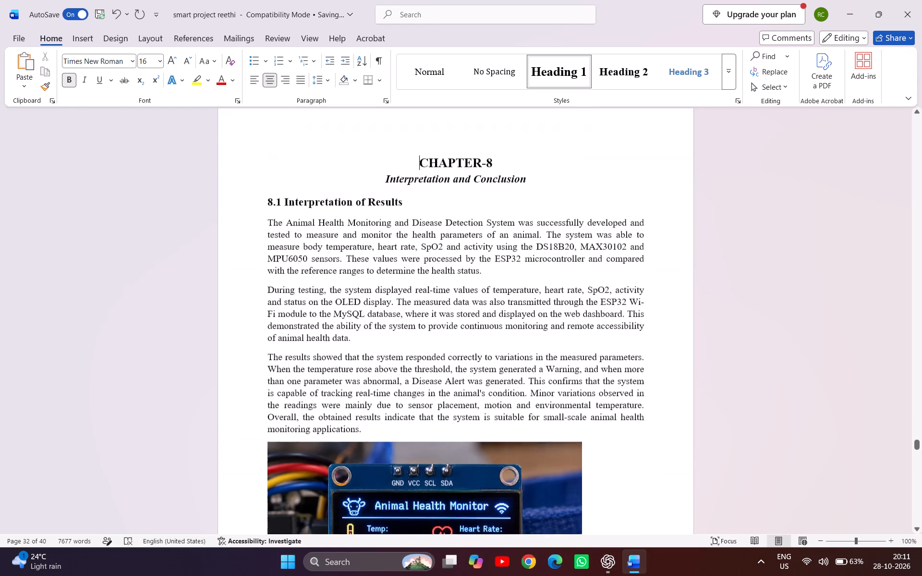
scroll(422, 216, down, 2)
click(499, 220)
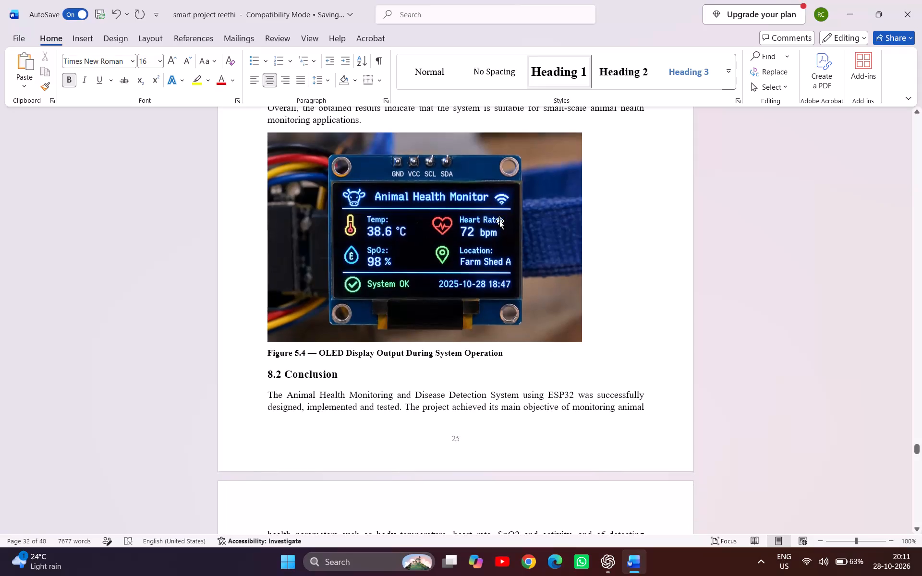
scroll(575, 276, down, 3)
scroll(575, 276, up, 6)
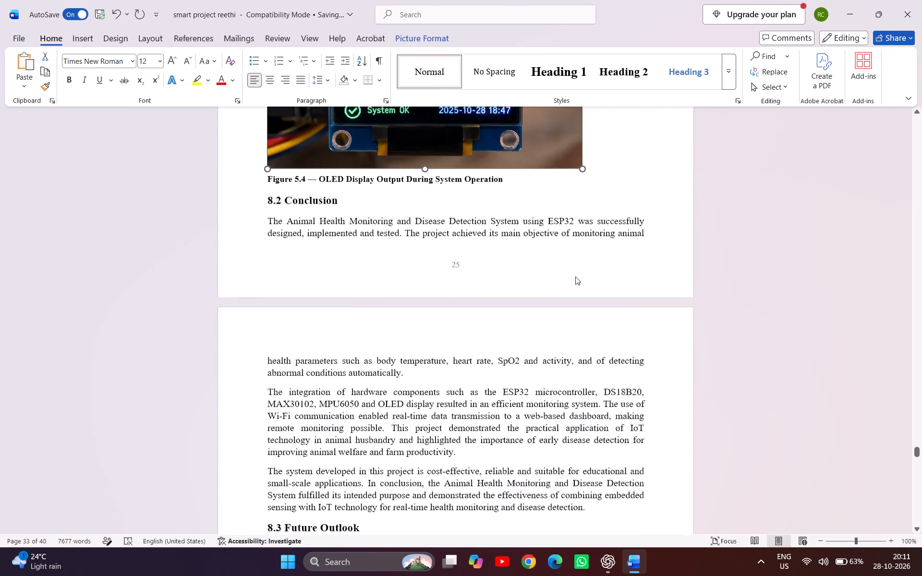
scroll(575, 276, up, 2)
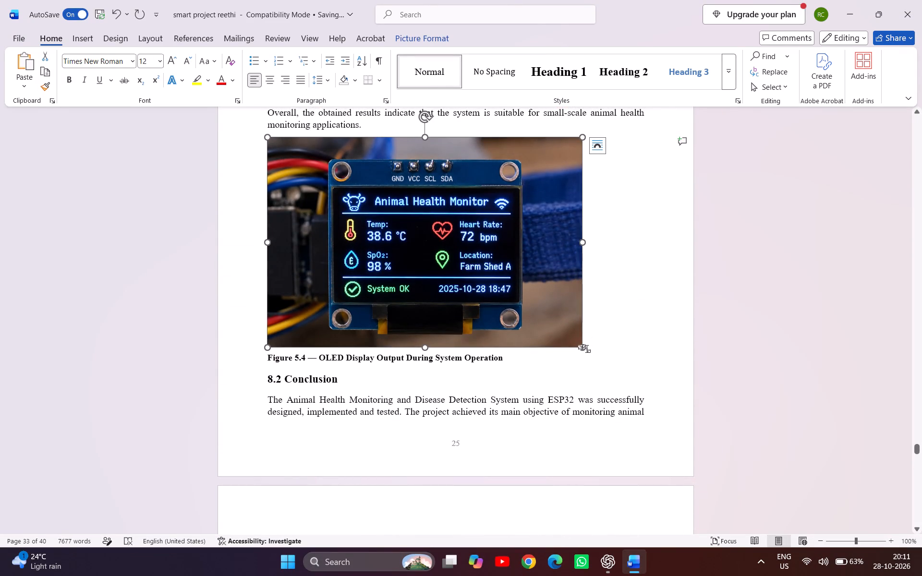
drag(581, 346, 549, 300)
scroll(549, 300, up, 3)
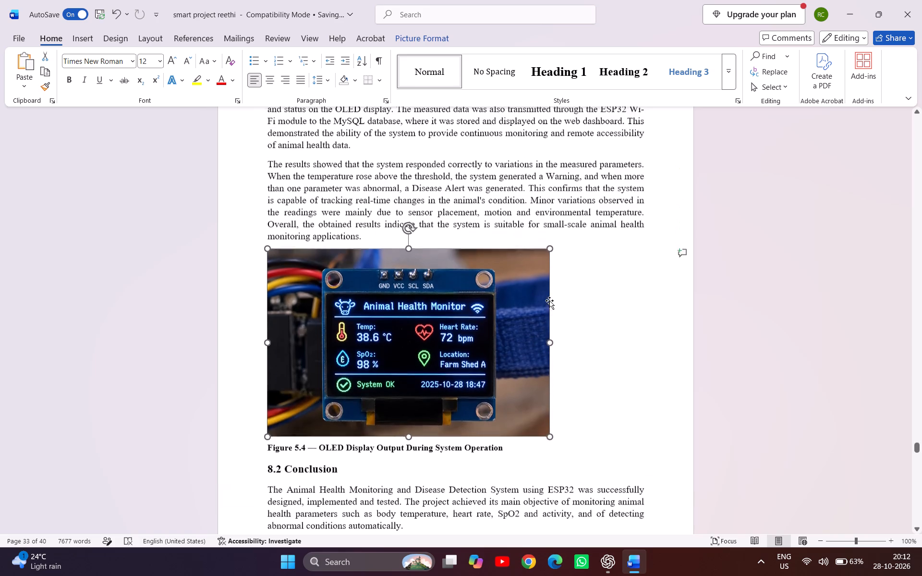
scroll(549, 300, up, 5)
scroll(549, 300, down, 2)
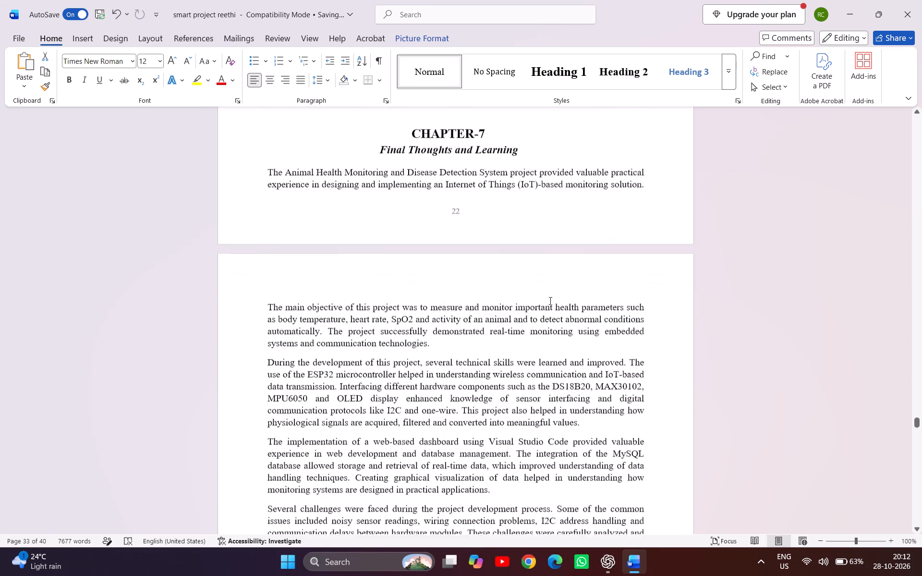
Cut the empty heading line from the blank page area above the CHAPTER-8 heading.
scroll(549, 300, down, 7)
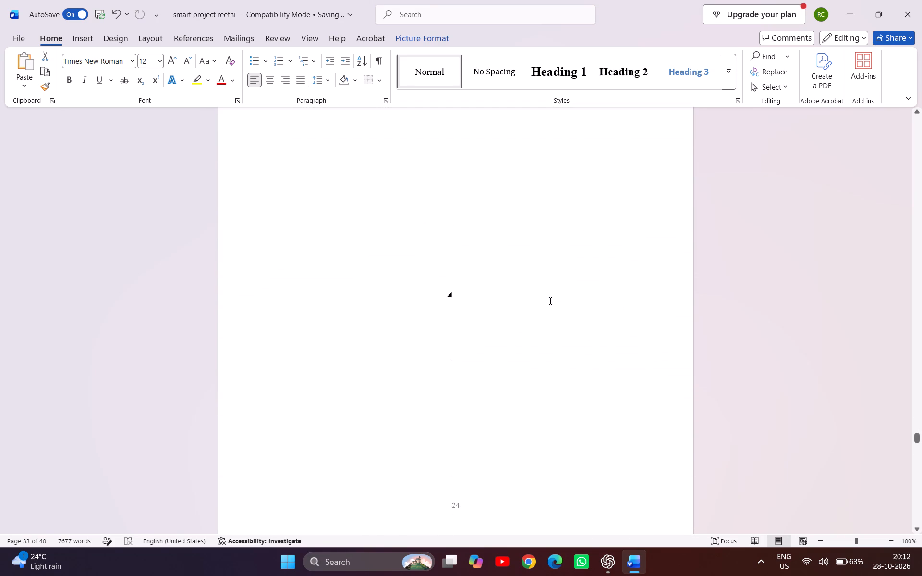
scroll(549, 300, up, 2)
triple_click(454, 306)
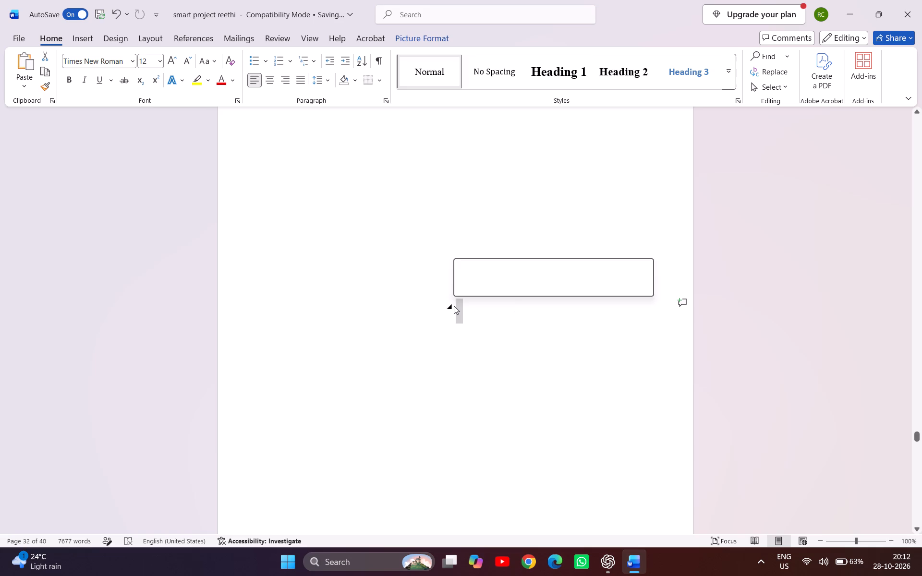
right_click(454, 306)
click(490, 50)
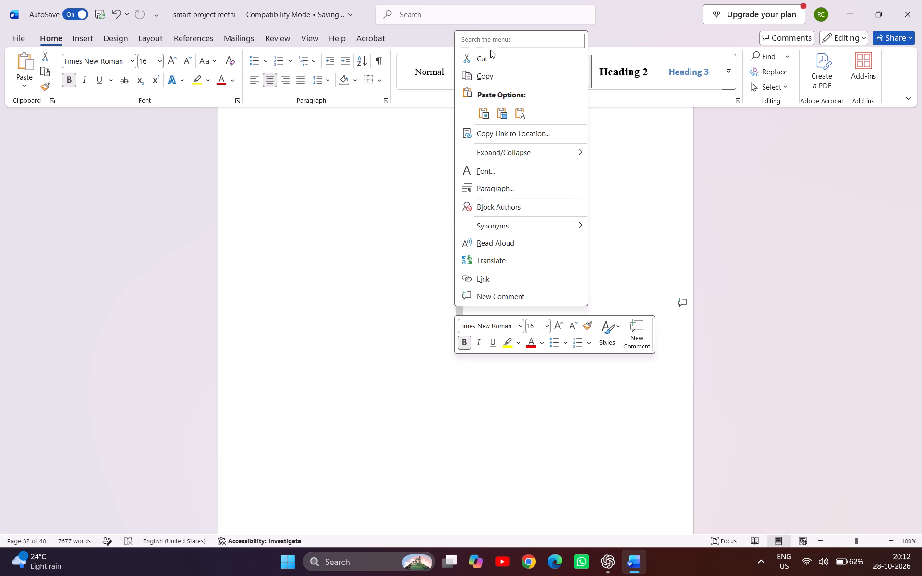
click(483, 58)
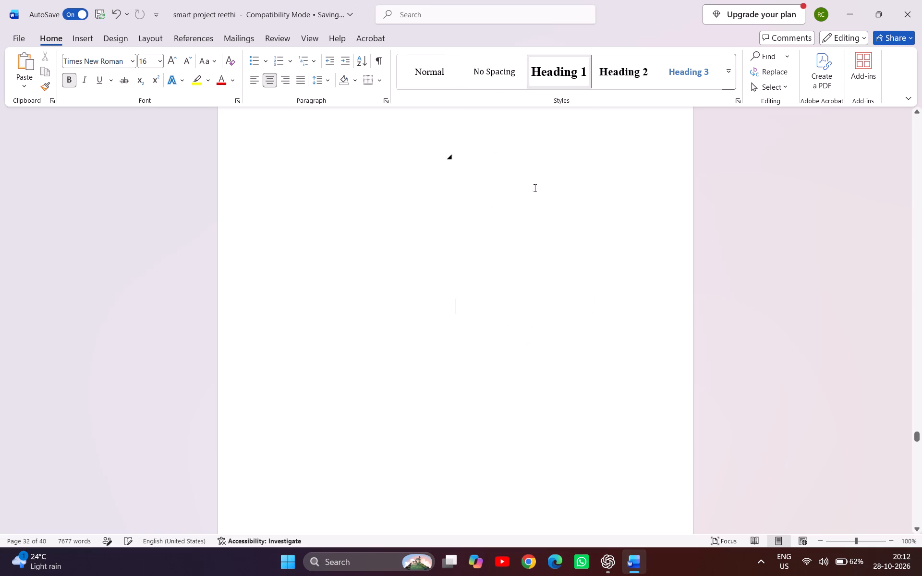
Delete all blank lines and leading space before the CHAPTER-8 heading so it directly follows the last Chapter 7 paragraph.
scroll(497, 244, up, 4)
scroll(497, 244, down, 1)
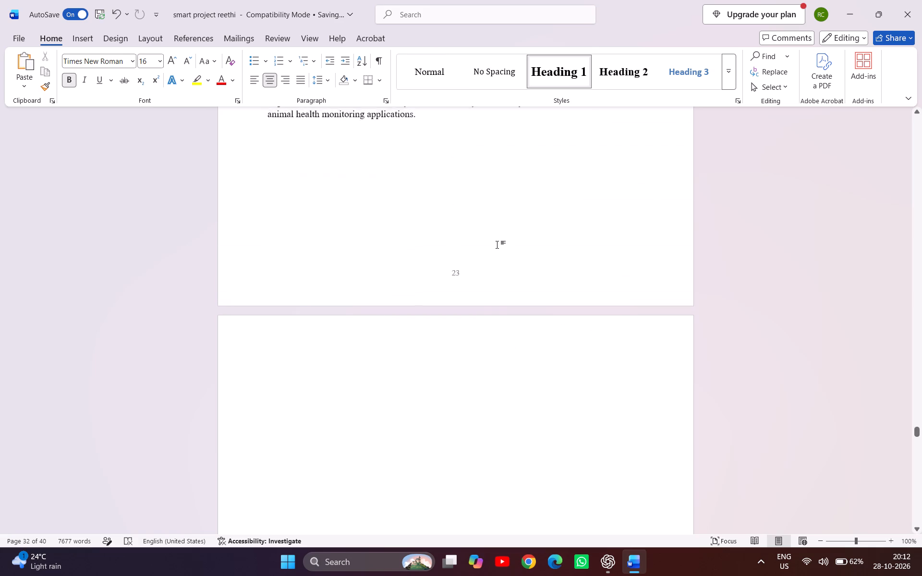
scroll(497, 244, down, 4)
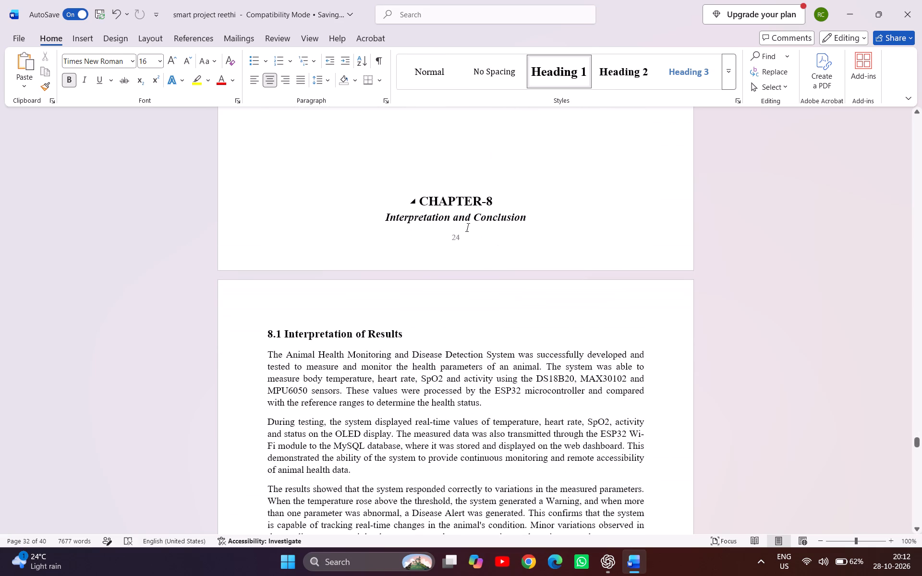
click(420, 196)
key(BackSpace)
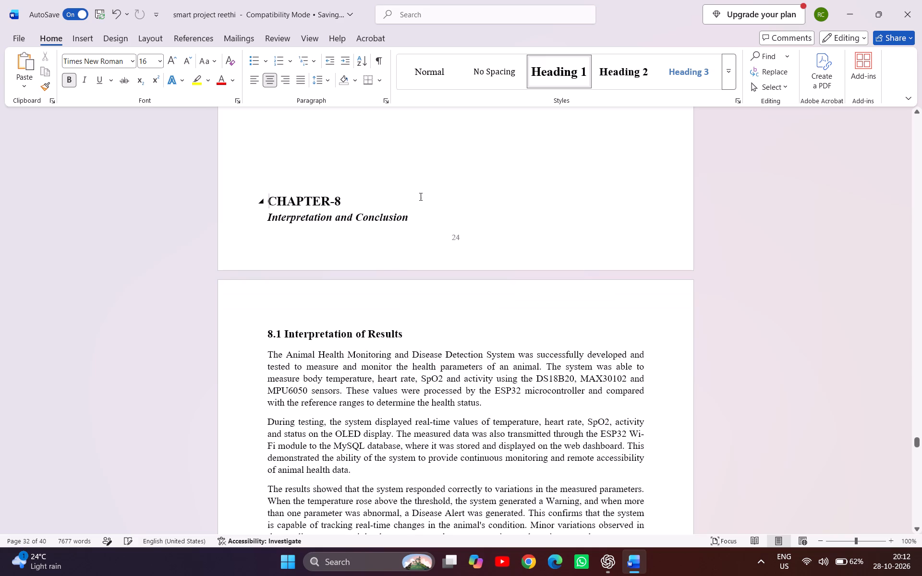
key(BackSpace)
key(BackSpace)
key(BackSpace)
key(BackSpace)
key(BackSpace)
scroll(420, 196, up, 1)
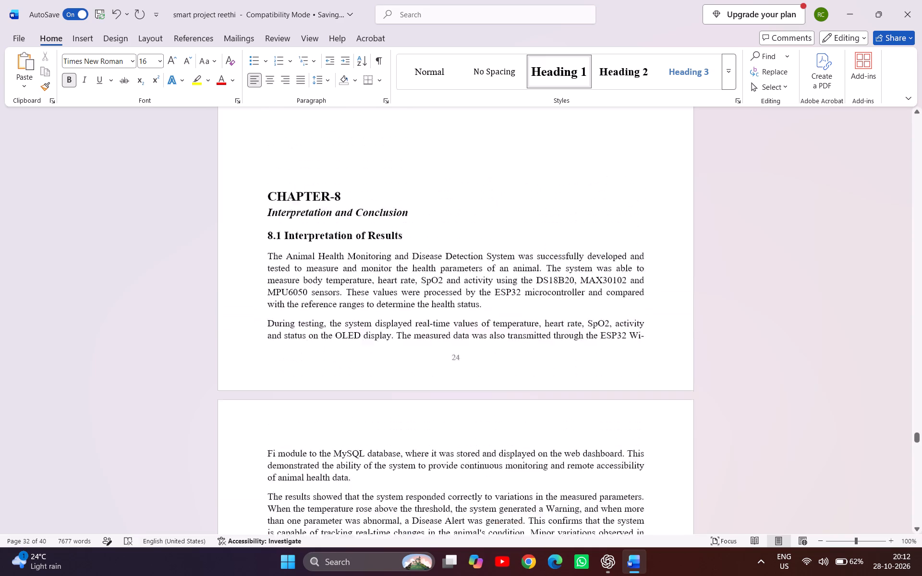
scroll(420, 196, up, 2)
key(BackSpace)
key(BackSpace)
key(BackSpace)
key(BackSpace)
scroll(420, 196, up, 1)
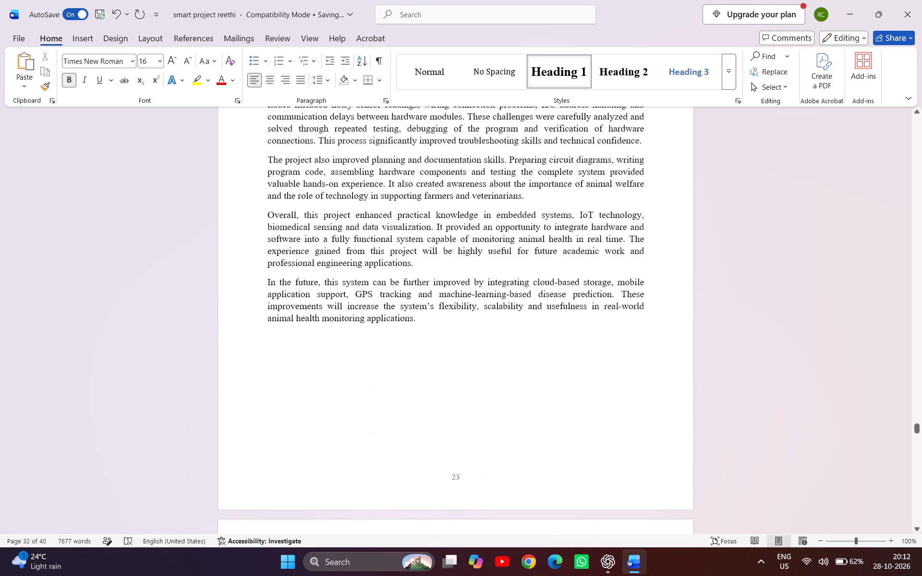
scroll(420, 196, up, 1)
key(BackSpace)
key(BackSpace)
key(BackSpace)
key(BackSpace)
key(BackSpace)
key(BackSpace)
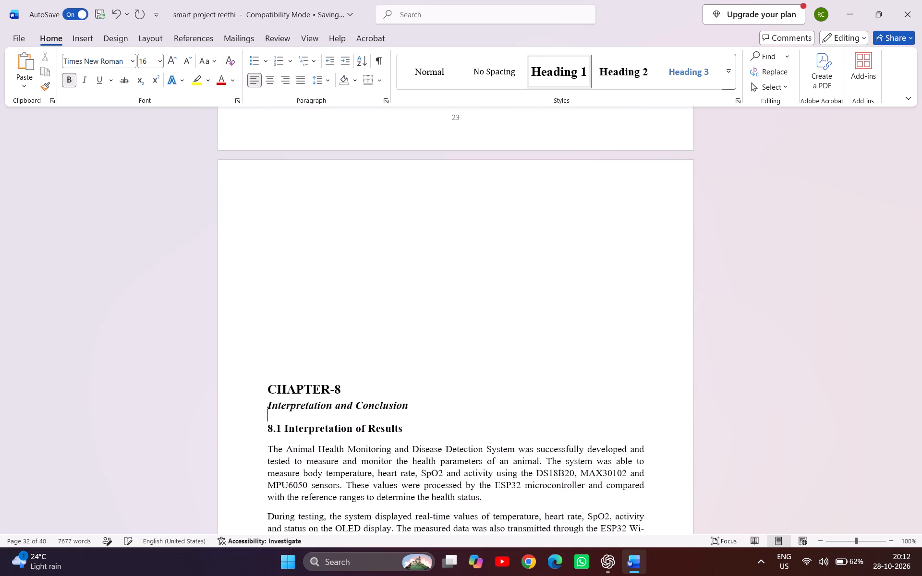
key(BackSpace)
key(BackSpace)
key(BackSpace)
key(BackSpace)
key(BackSpace)
key(BackSpace)
key(BackSpace)
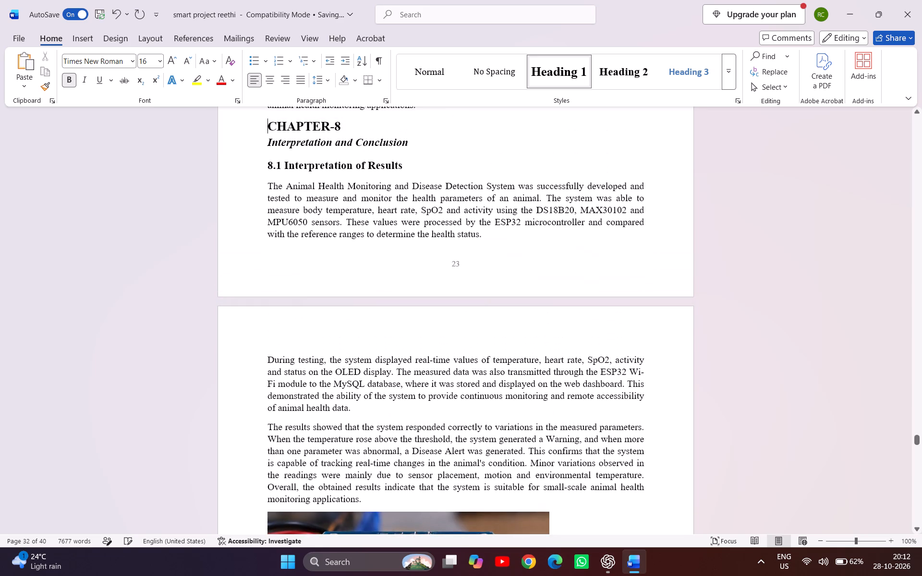
Add two blank lines above the CHAPTER-8 heading so that the chapter starts on the next page.
key(Return)
key(Return)
key(BackSpace)
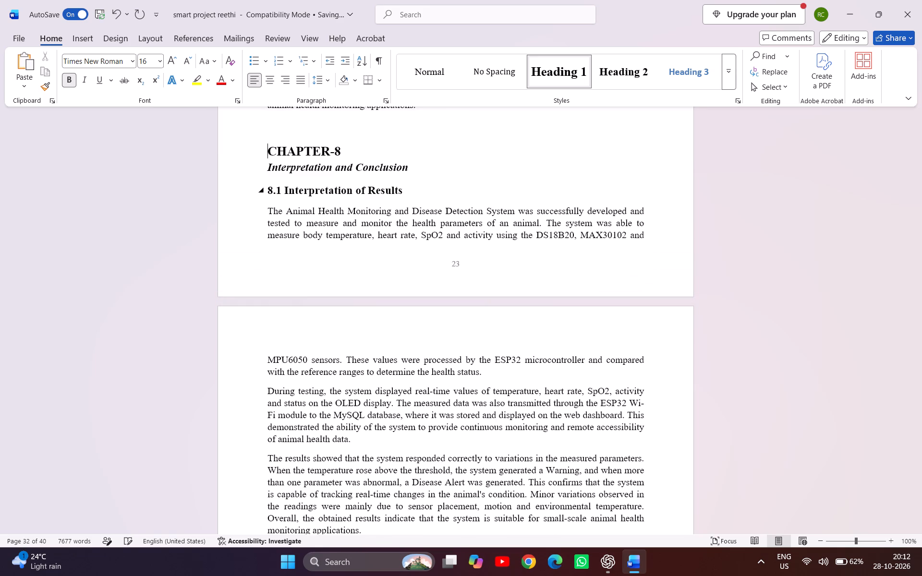
key(Return)
Shift the CHAPTER-8 heading to the page centre by adding 20 spaces before it.
key(space)
key(space)
key(space)
key(space)
key(space)
key(space)
key(space)
key(space)
key(space)
key(space)
key(space)
key(space)
key(space)
key(space)
key(space)
key(space)
key(space)
key(space)
key(space)
key(space)
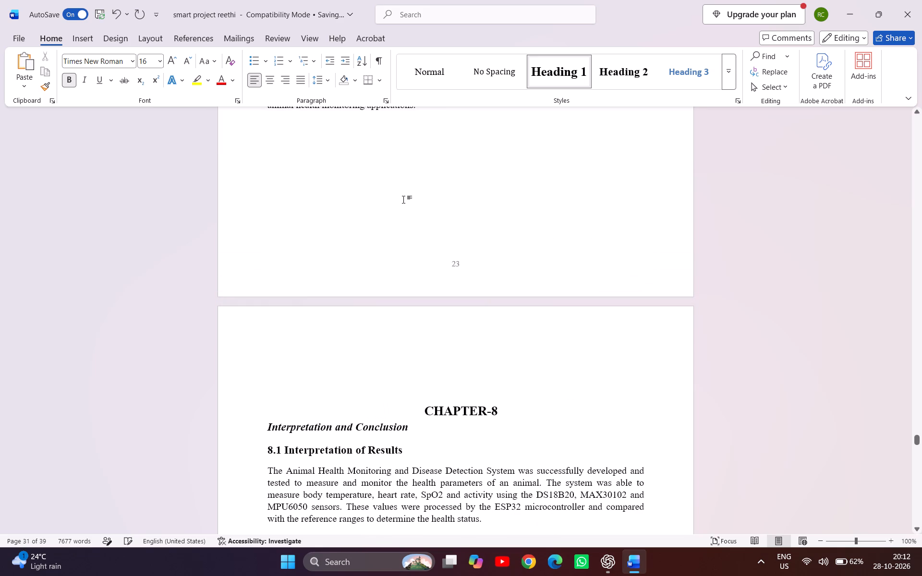
Shift the subtitle "Interpretation and Conclusion" under CHAPTER-8 to the page centre by adding 18 spaces before it.
click(267, 425)
key(space)
key(space)
key(space)
key(space)
key(space)
key(space)
key(space)
key(space)
key(space)
key(space)
key(space)
key(space)
key(space)
key(space)
key(space)
key(space)
key(space)
key(space)
key(space)
key(space)
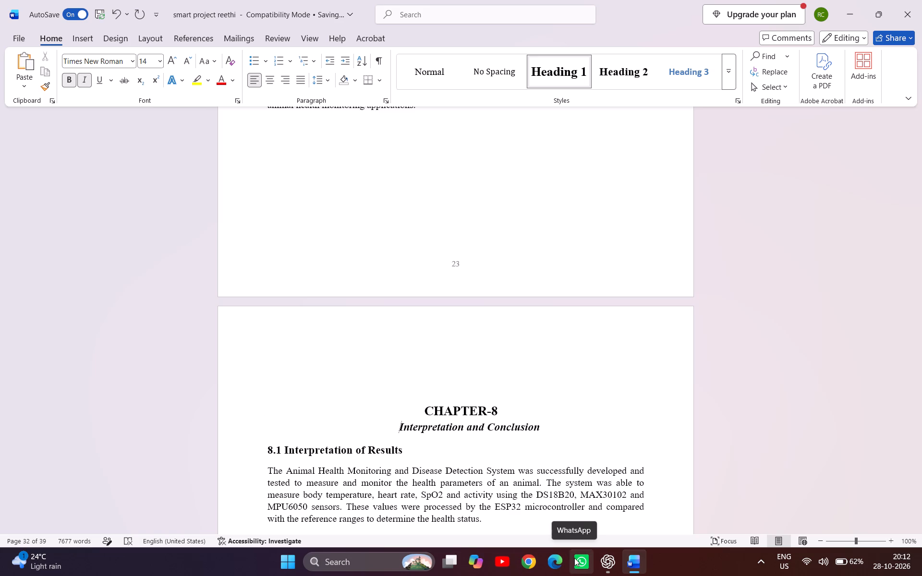
key(backslash)
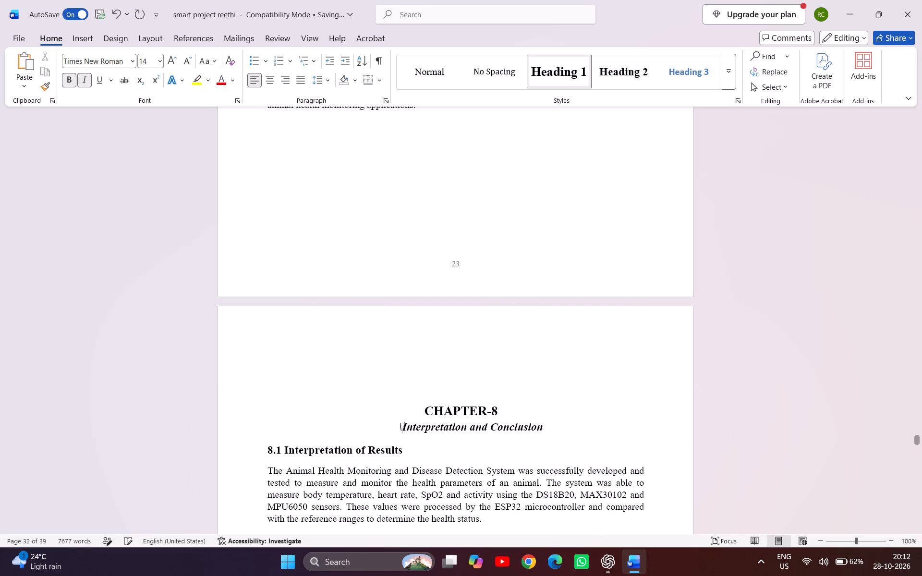
key(BackSpace)
key(BackSpace)
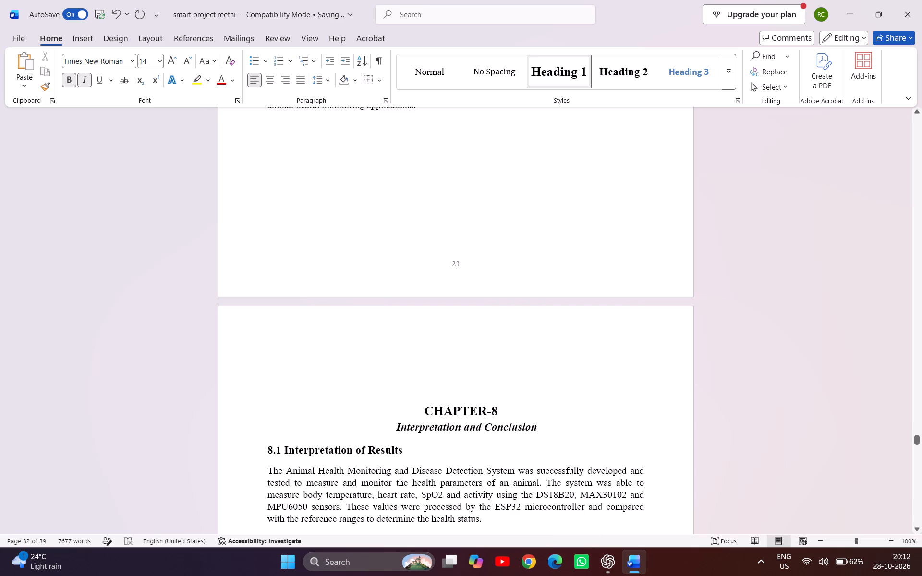
key(BackSpace)
Remove one space before the CHAPTER-8 heading to align it with its subtitle.
click(423, 409)
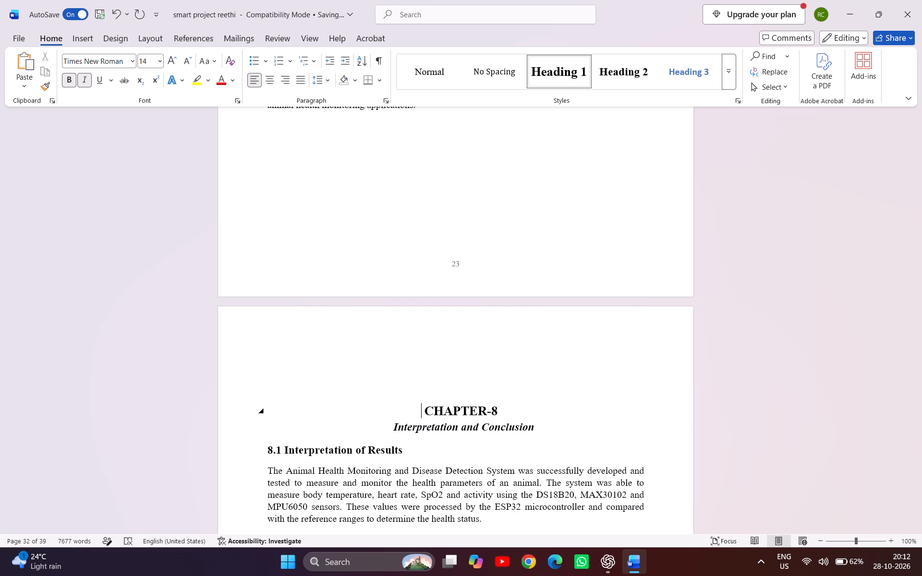
key(BackSpace)
Check the page layout from Chapter 8 through the appendices and back to the CHAPTER-7 heading.
scroll(444, 445, up, 1)
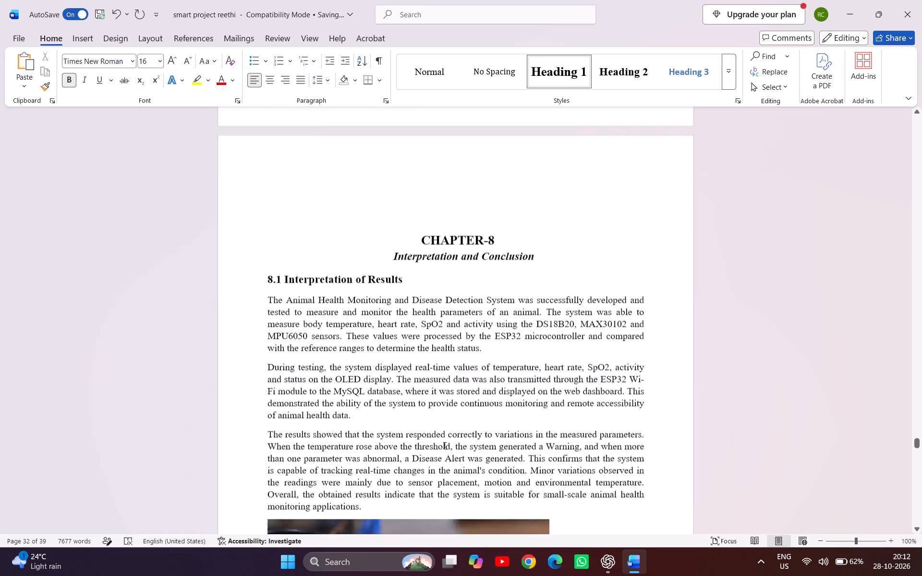
scroll(444, 445, up, 1)
scroll(444, 445, down, 13)
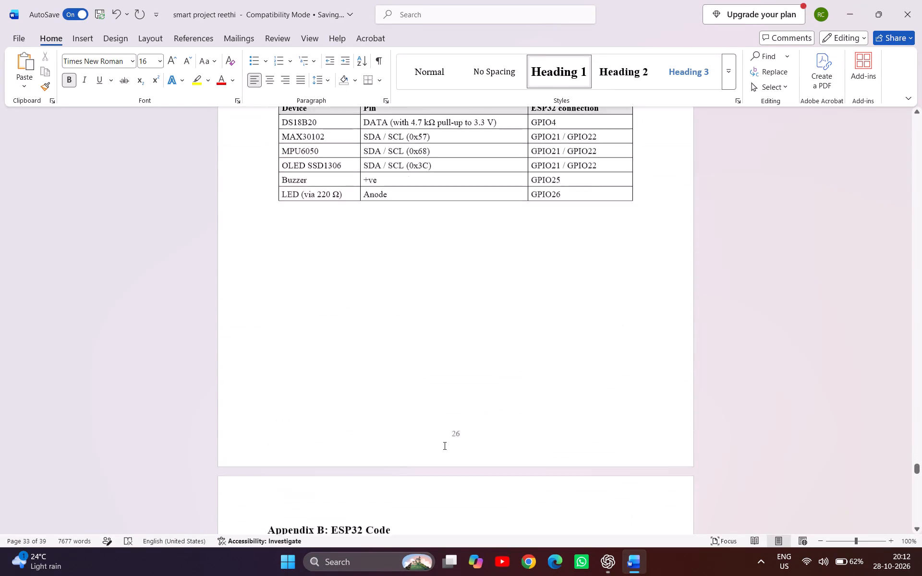
scroll(444, 445, down, 2)
scroll(444, 445, up, 10)
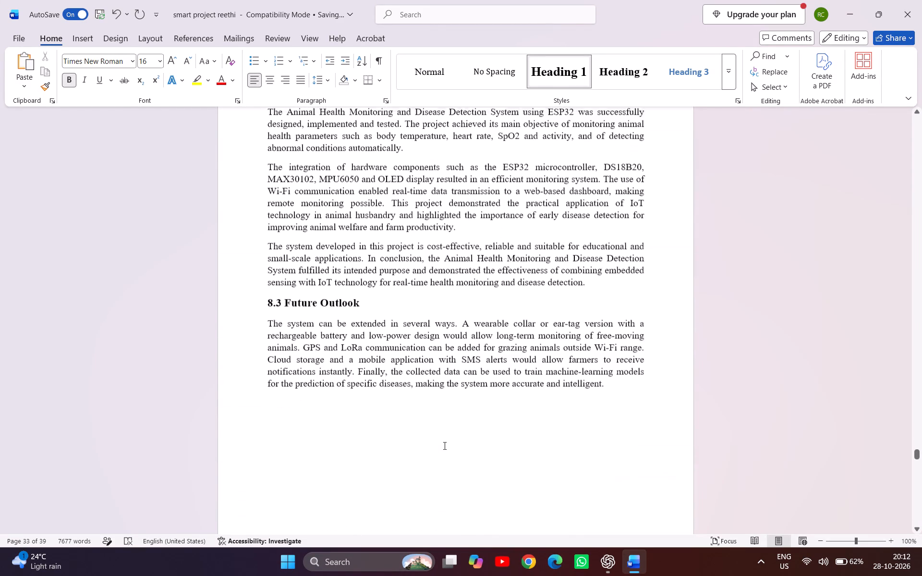
scroll(444, 445, up, 5)
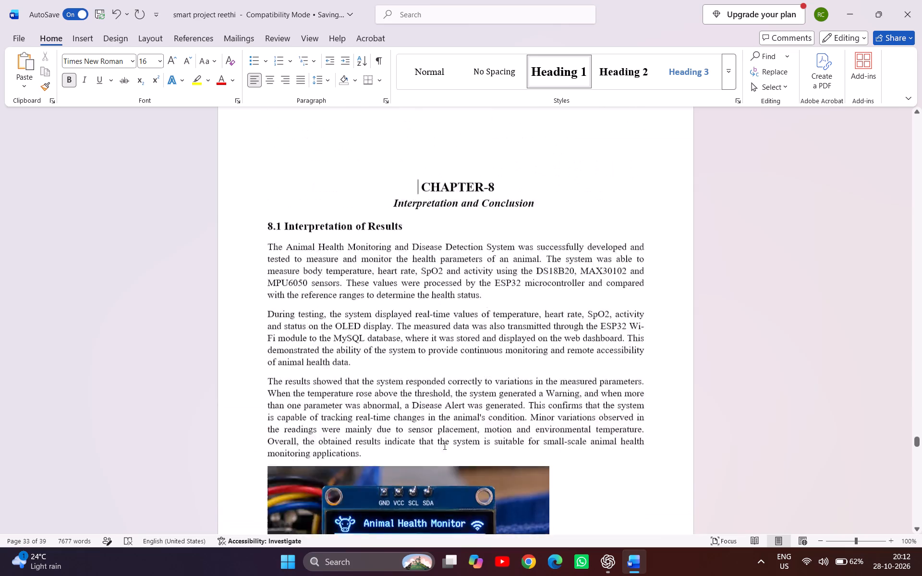
scroll(444, 445, up, 3)
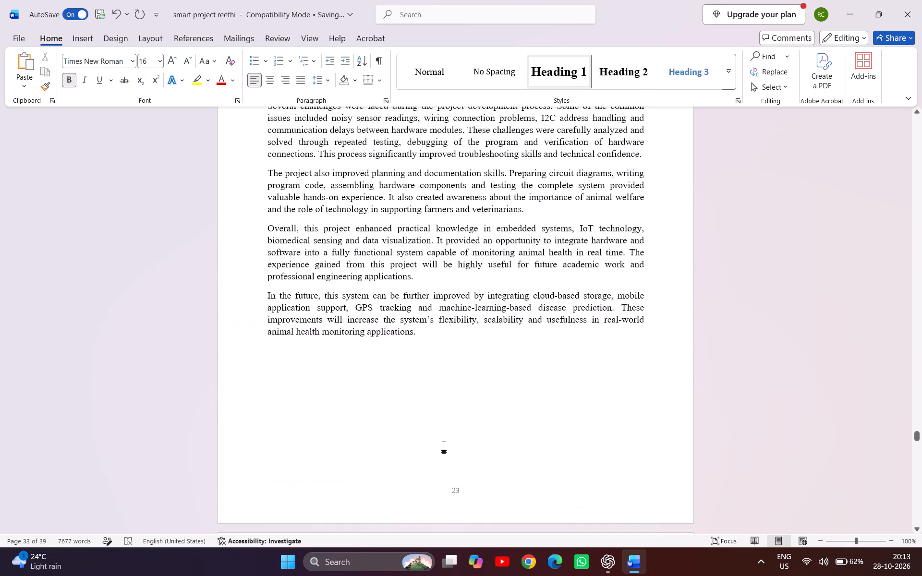
scroll(444, 445, up, 1)
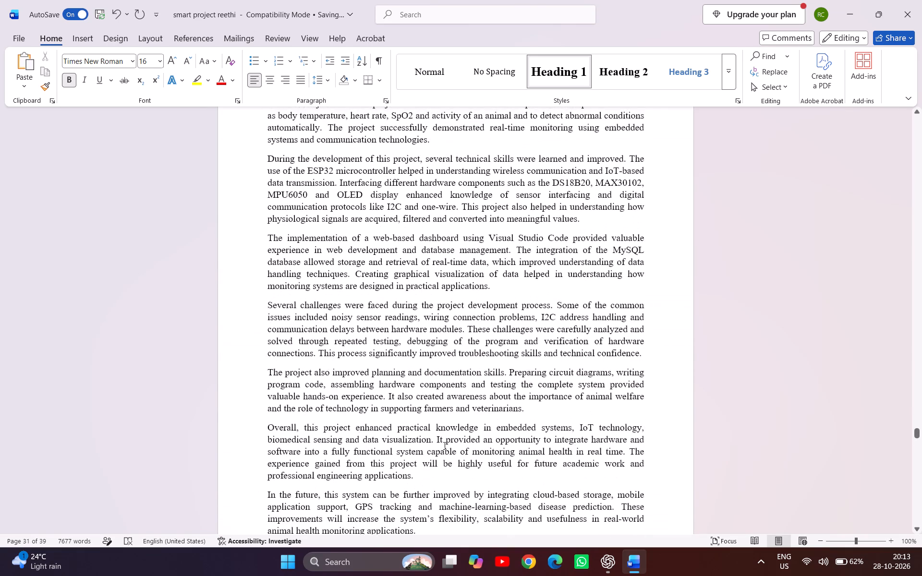
scroll(444, 445, up, 3)
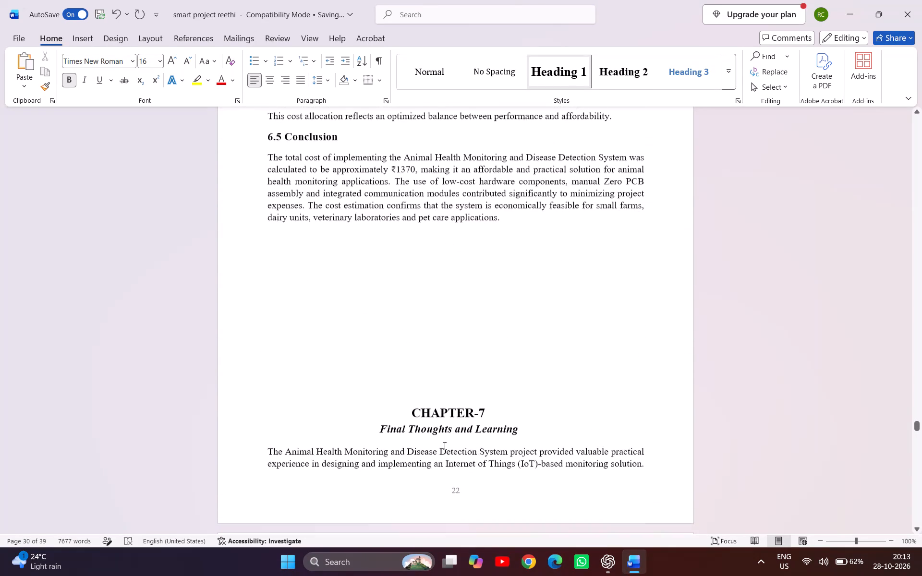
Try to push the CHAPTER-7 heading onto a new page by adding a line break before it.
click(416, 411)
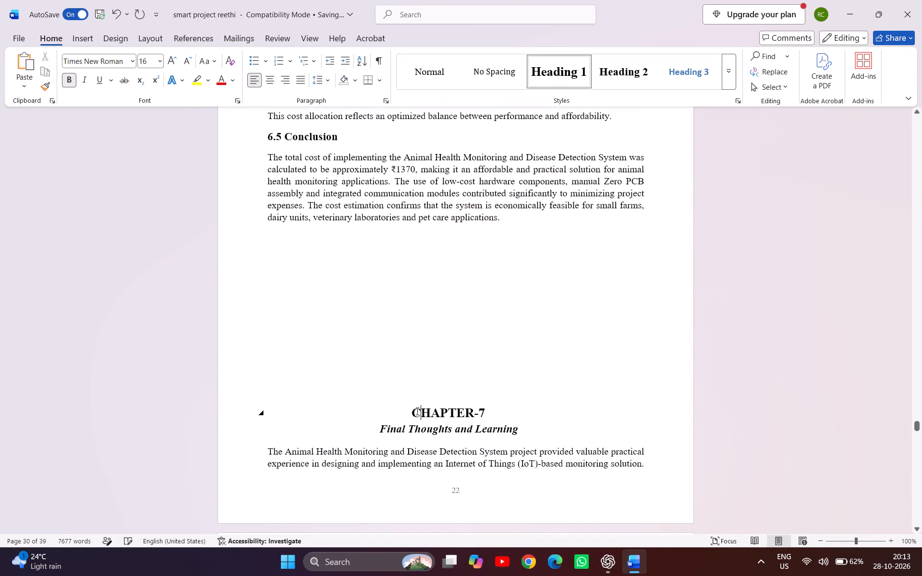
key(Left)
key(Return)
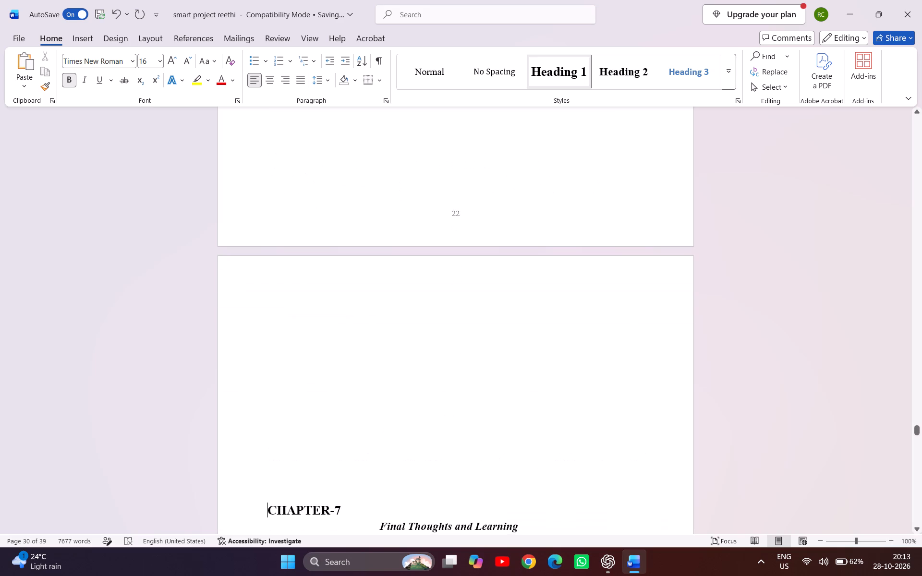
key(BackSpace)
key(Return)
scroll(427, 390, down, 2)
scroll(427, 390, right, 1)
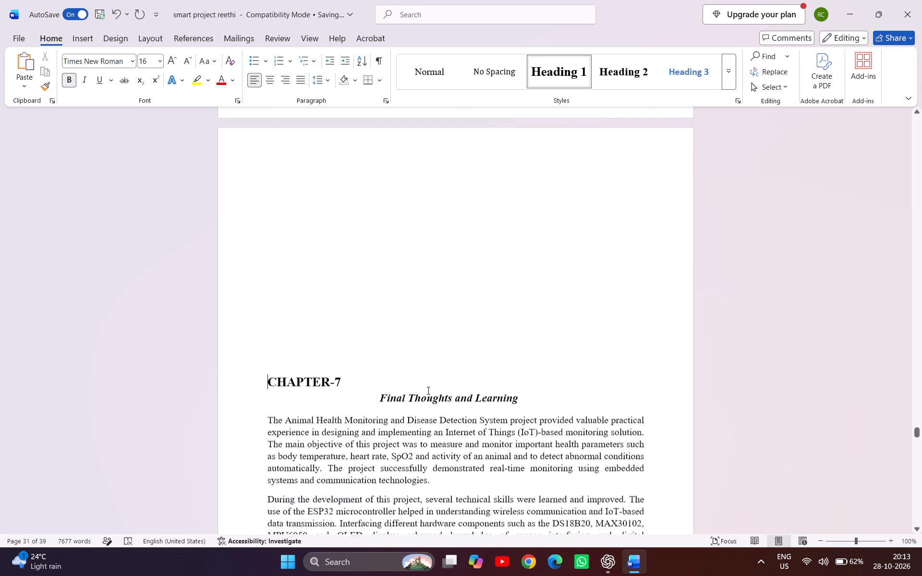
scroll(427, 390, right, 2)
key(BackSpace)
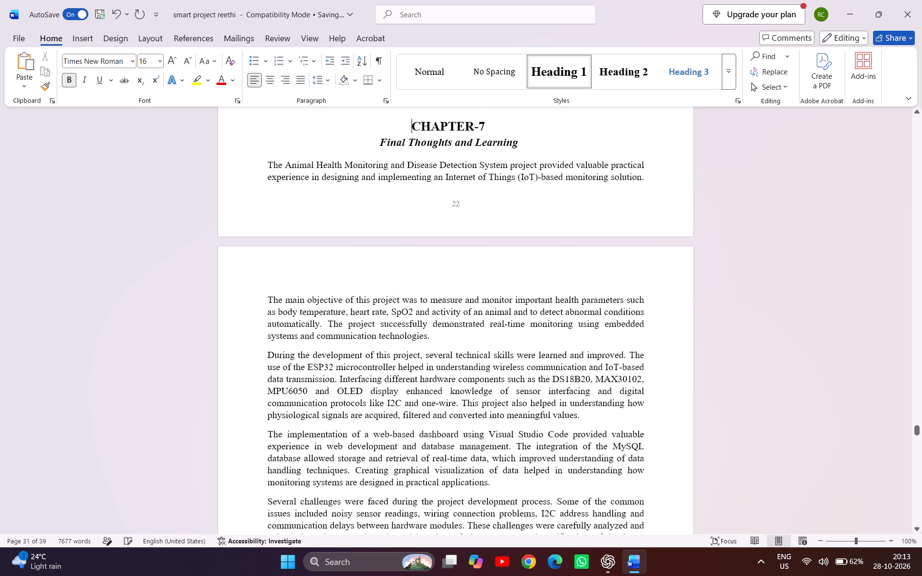
scroll(427, 390, down, 3)
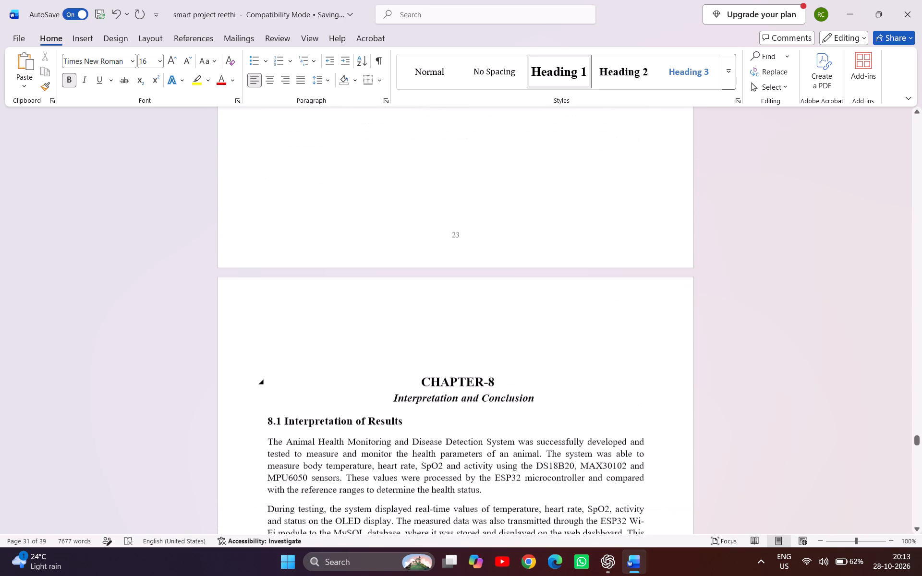
scroll(427, 390, down, 5)
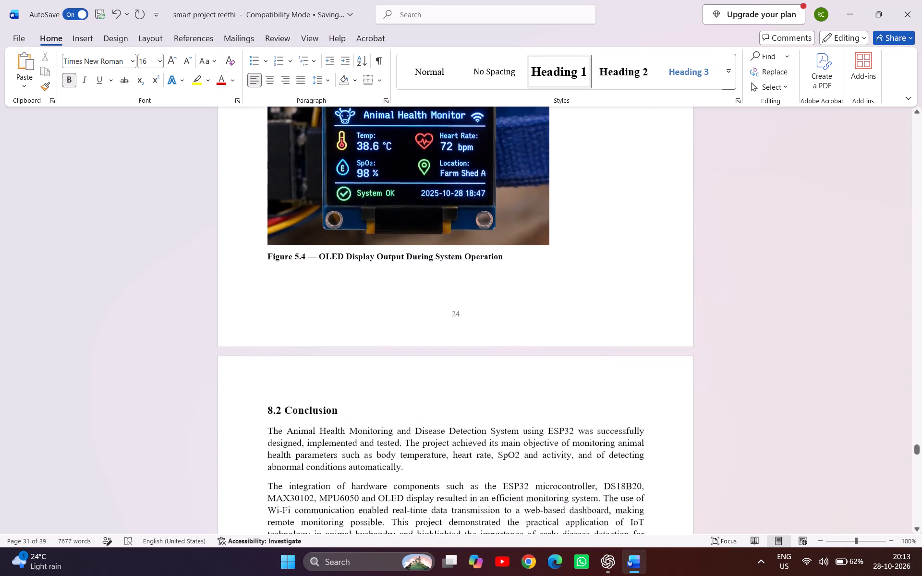
scroll(427, 390, down, 5)
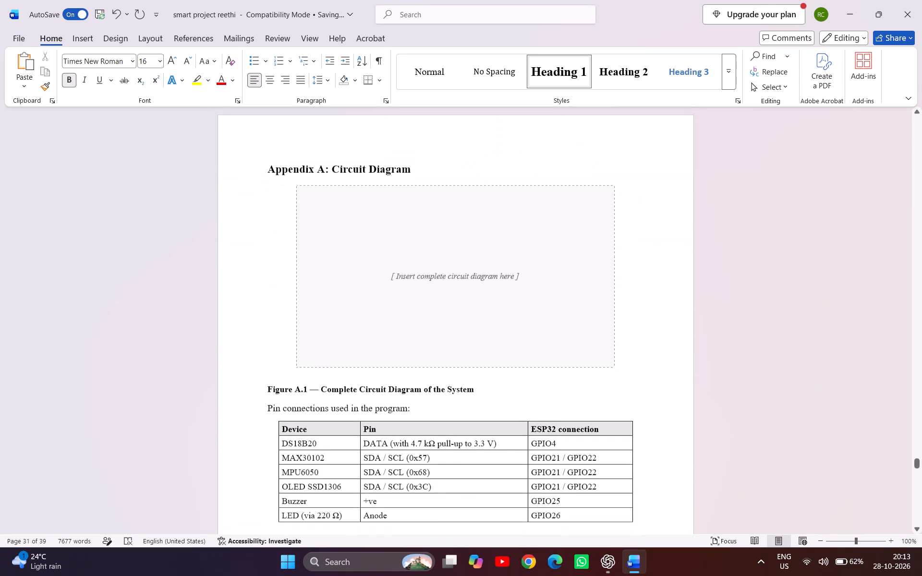
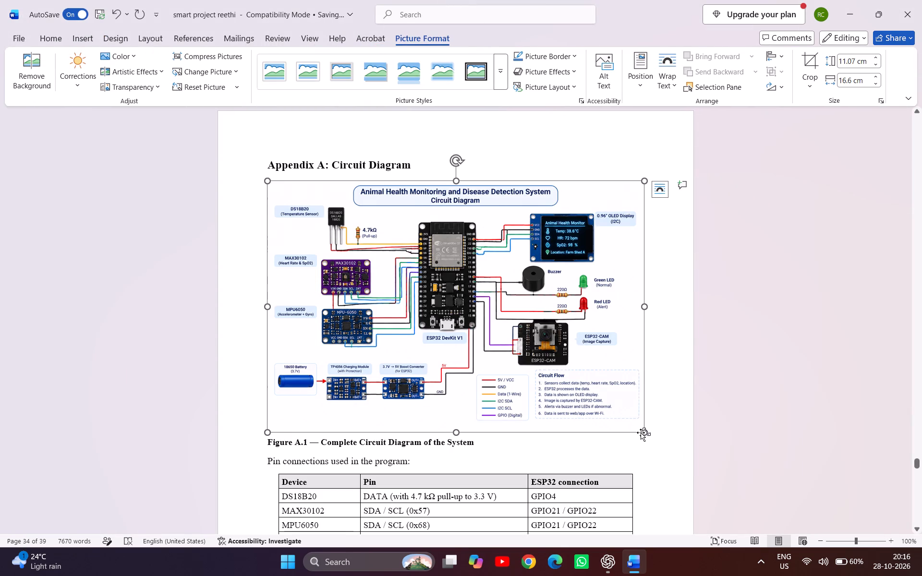
Shrink the Appendix A circuit diagram picture proportionally to about 8.51 cm high and 12.76 cm wide.
drag(646, 432, 571, 323)
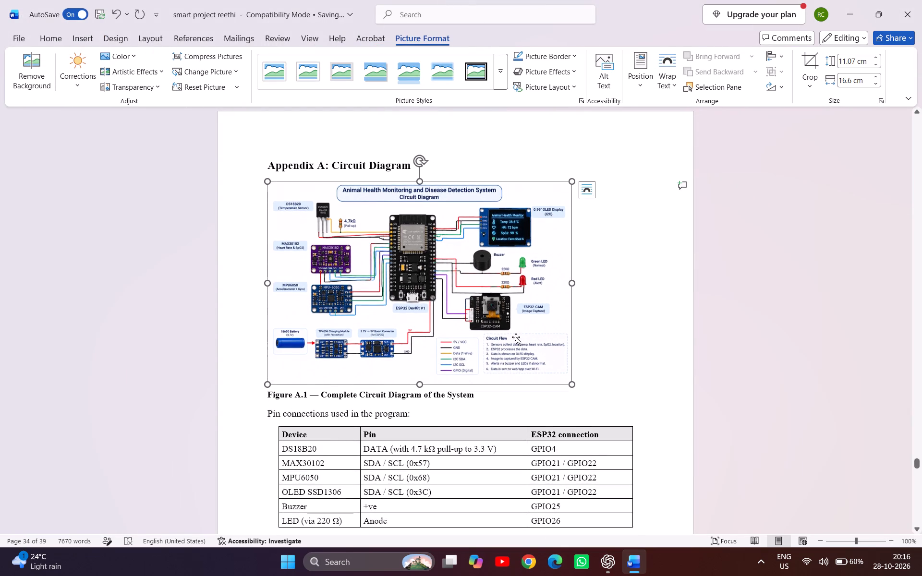
scroll(502, 346, down, 5)
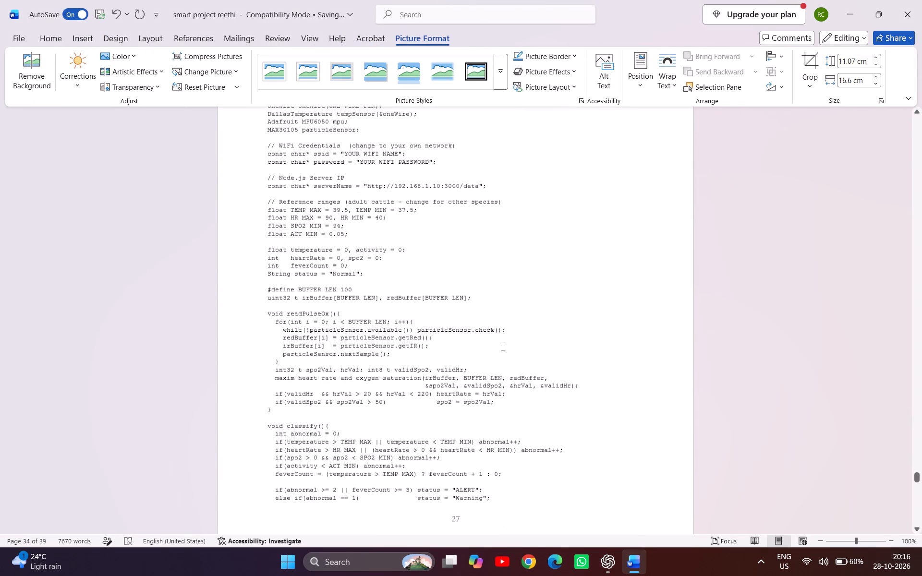
scroll(502, 346, down, 8)
scroll(502, 346, up, 1)
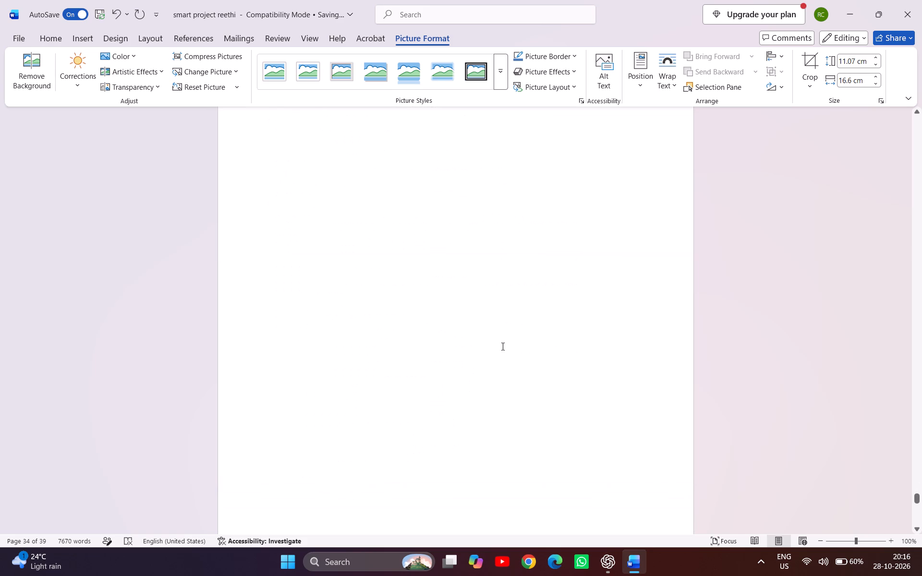
scroll(502, 346, up, 9)
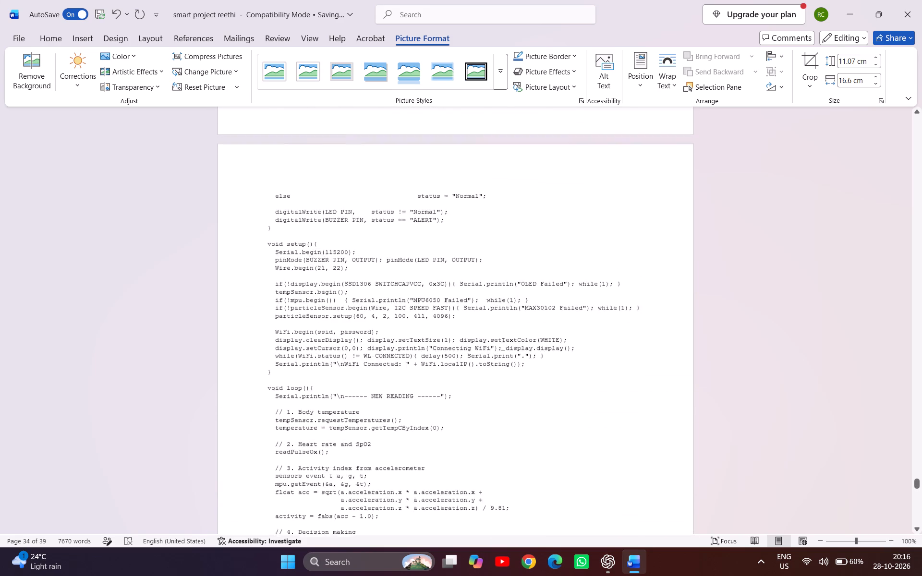
scroll(502, 346, up, 8)
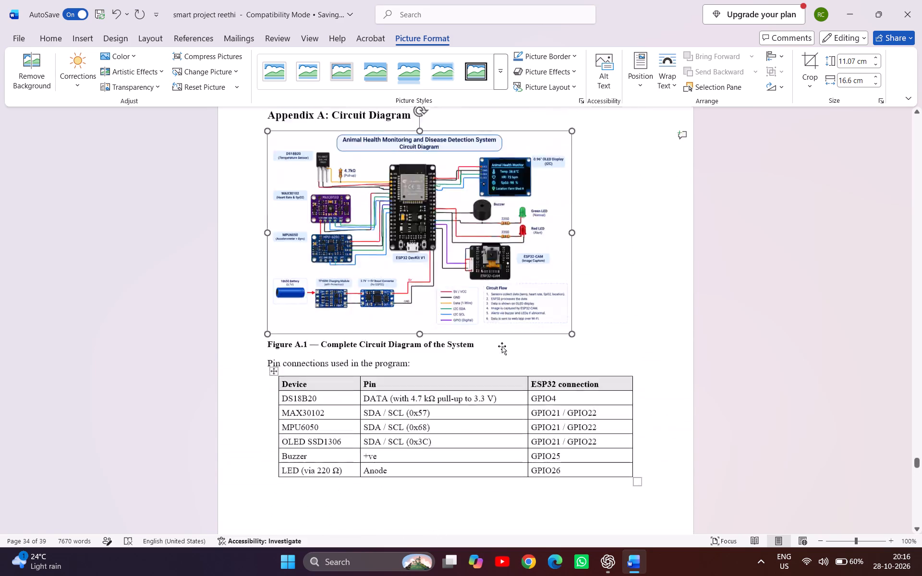
scroll(502, 346, up, 1)
scroll(550, 392, down, 1)
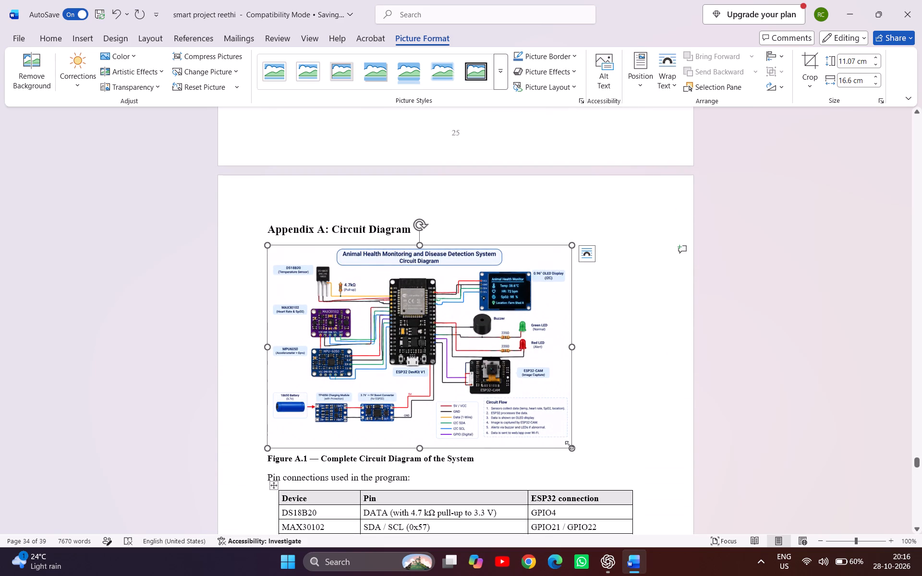
drag(572, 449, 557, 403)
Review the pages from Appendix A to the course outcome forms, and back up to the Declaration page.
scroll(501, 397, down, 4)
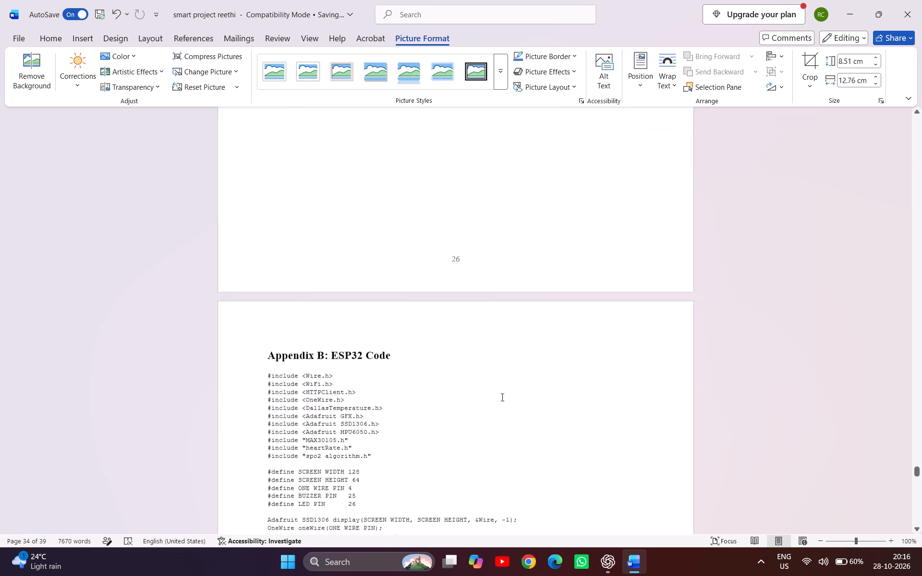
scroll(501, 397, down, 5)
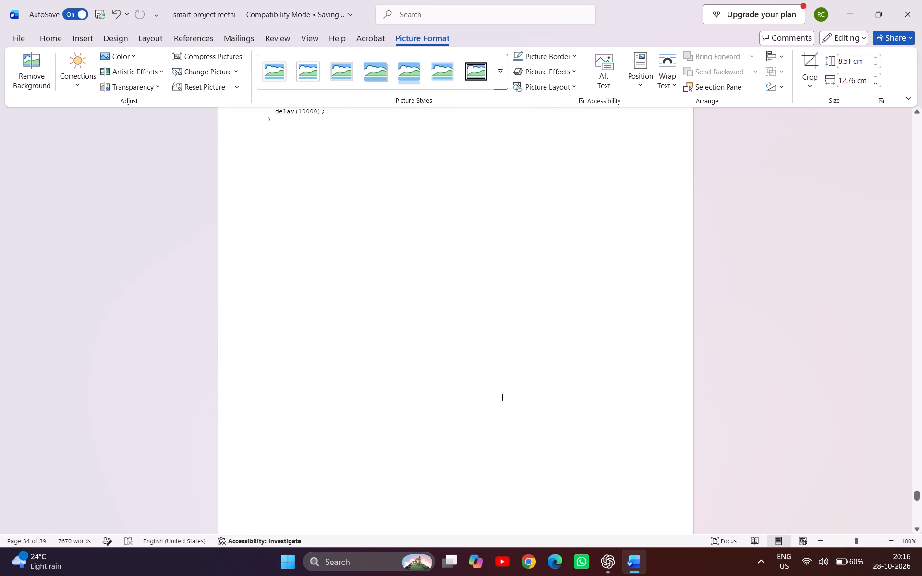
scroll(501, 397, down, 4)
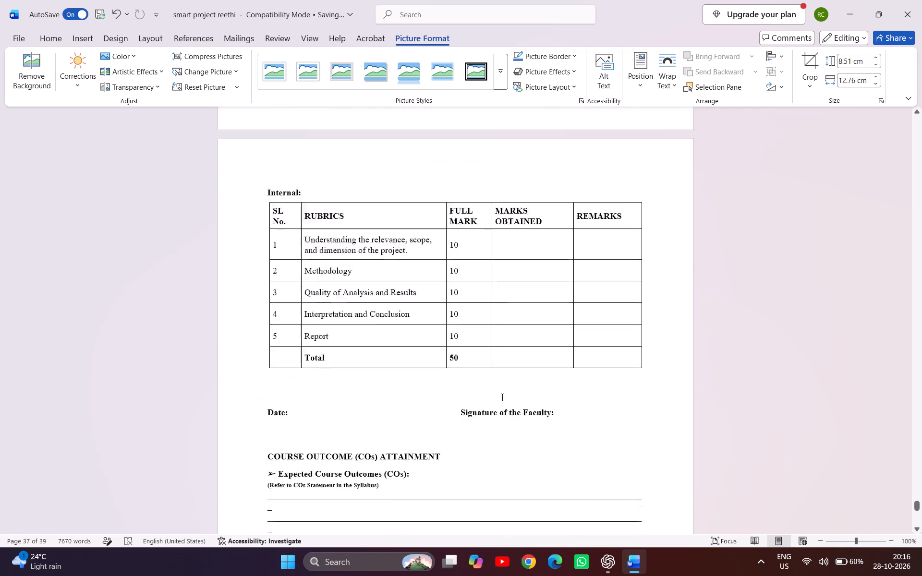
scroll(501, 397, down, 3)
scroll(501, 397, up, 15)
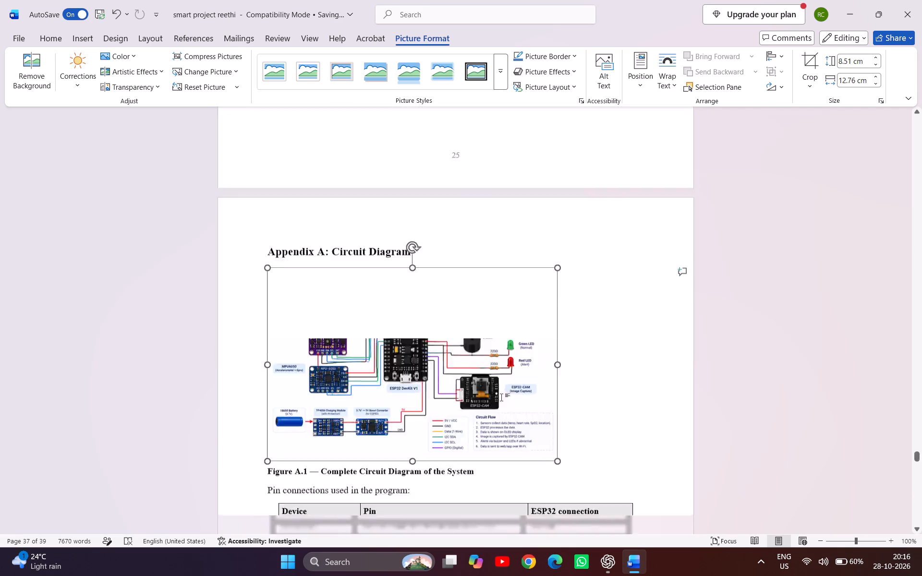
scroll(501, 397, up, 20)
scroll(501, 397, up, 20)
scroll(501, 397, up, 20)
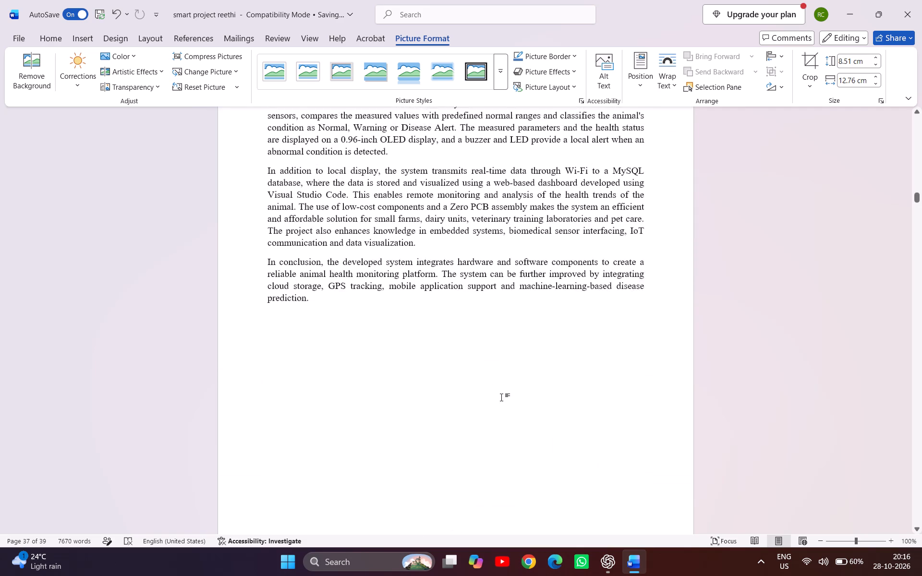
scroll(501, 397, up, 17)
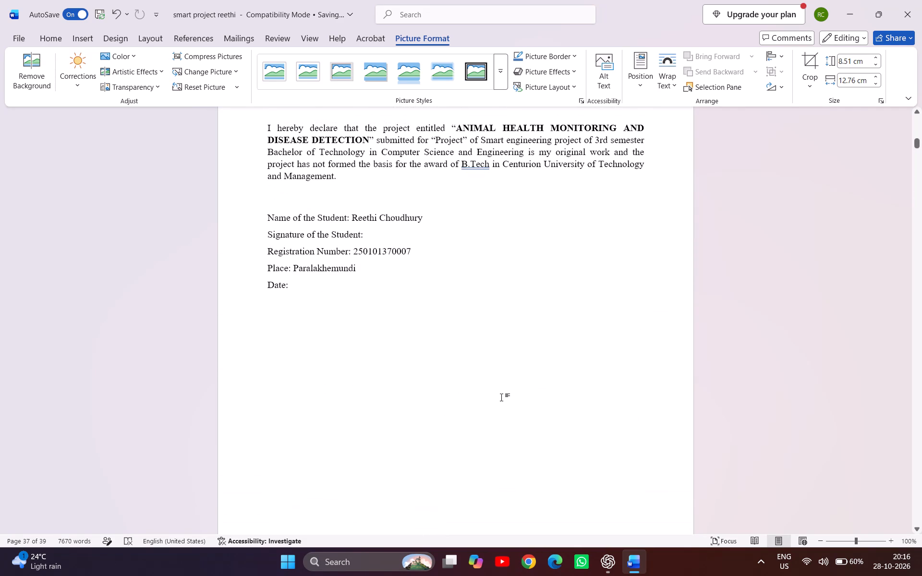
scroll(501, 397, up, 1)
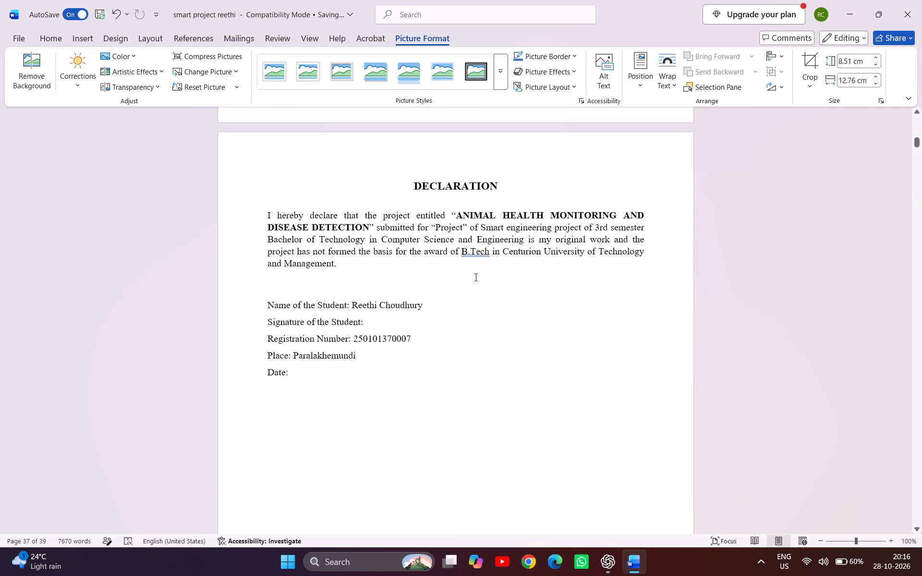
Ignore once the grammar suggestion for "B.Tech" in the Declaration paragraph.
click(478, 255)
right_click(478, 255)
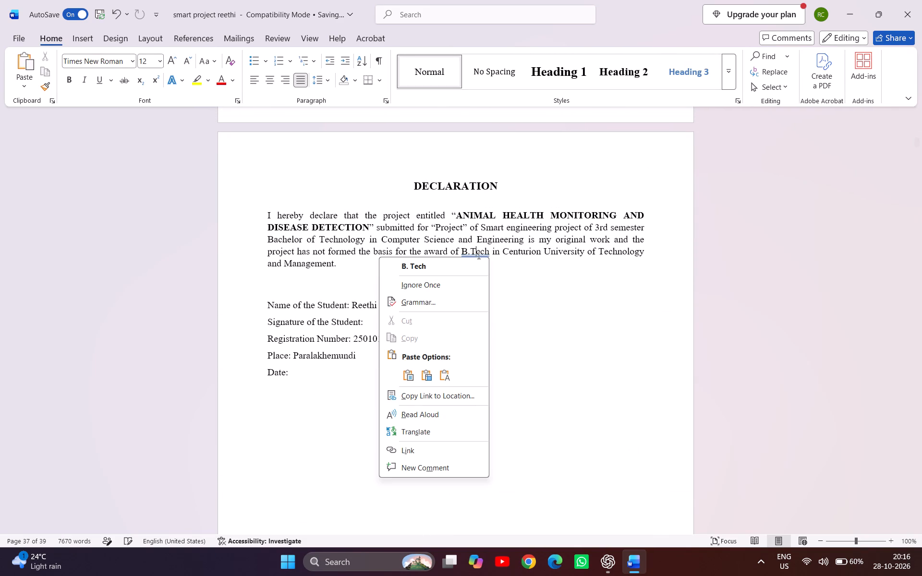
click(456, 281)
Replace "ELECTRICAL AND ELECTRONICS" with "COMPUTER SCIENCE AND" in the department line of the cover page.
scroll(494, 274, up, 8)
scroll(494, 274, right, 1)
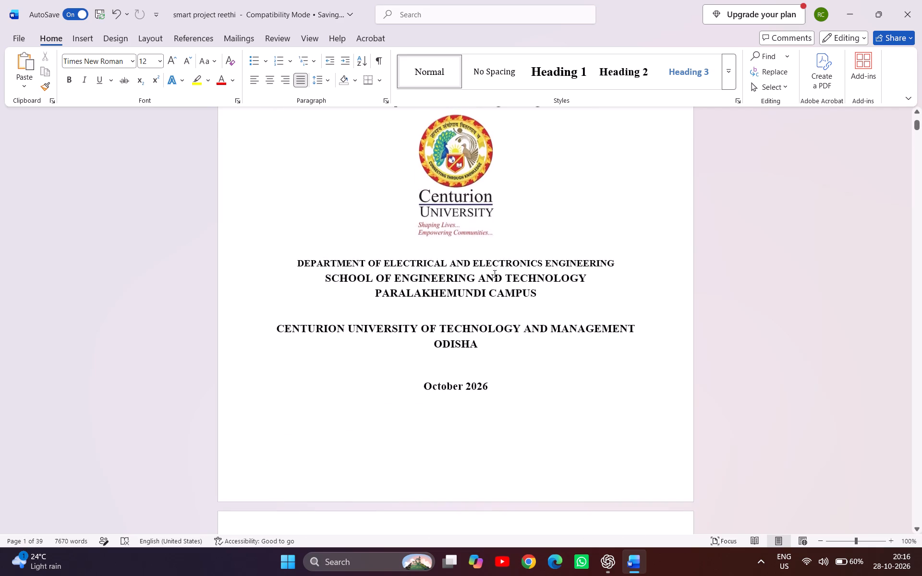
scroll(494, 274, right, 1)
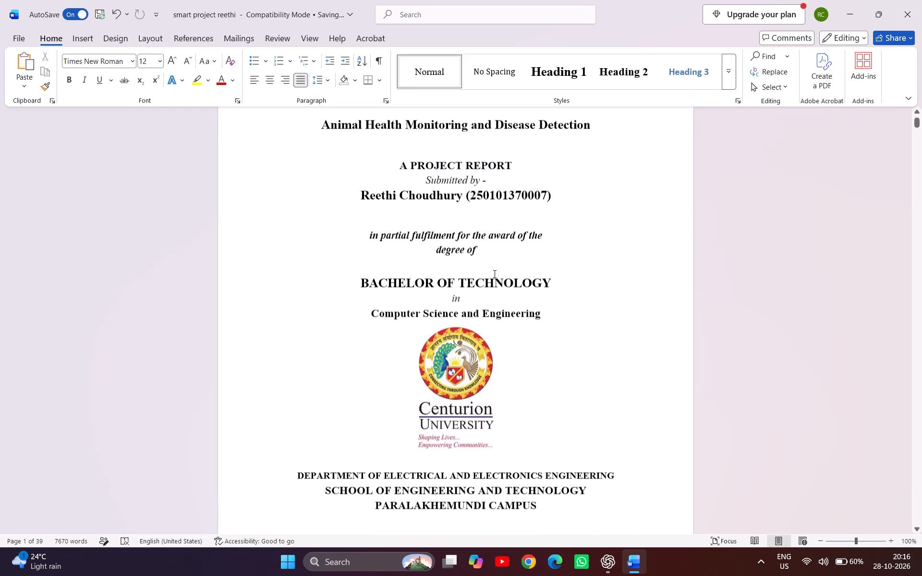
scroll(494, 274, right, 1)
scroll(492, 303, down, 3)
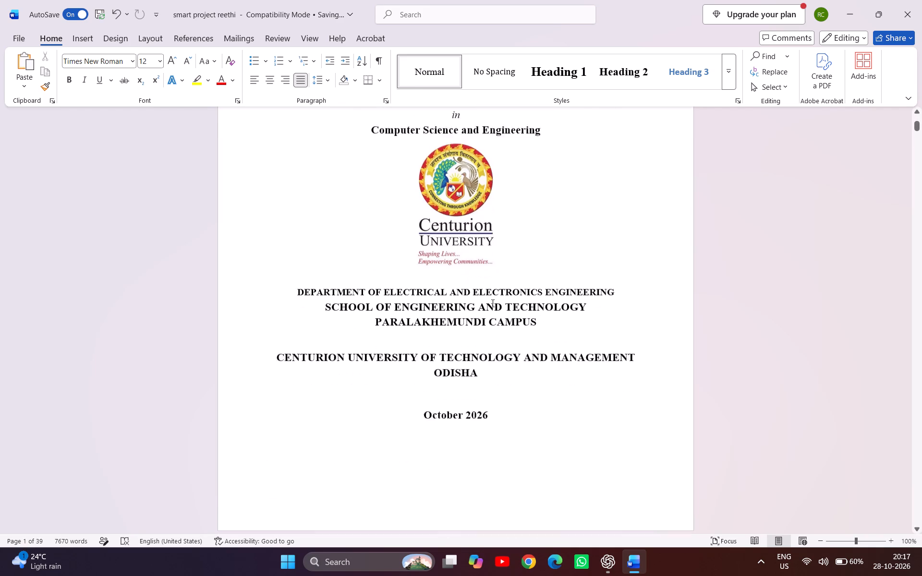
scroll(492, 303, down, 1)
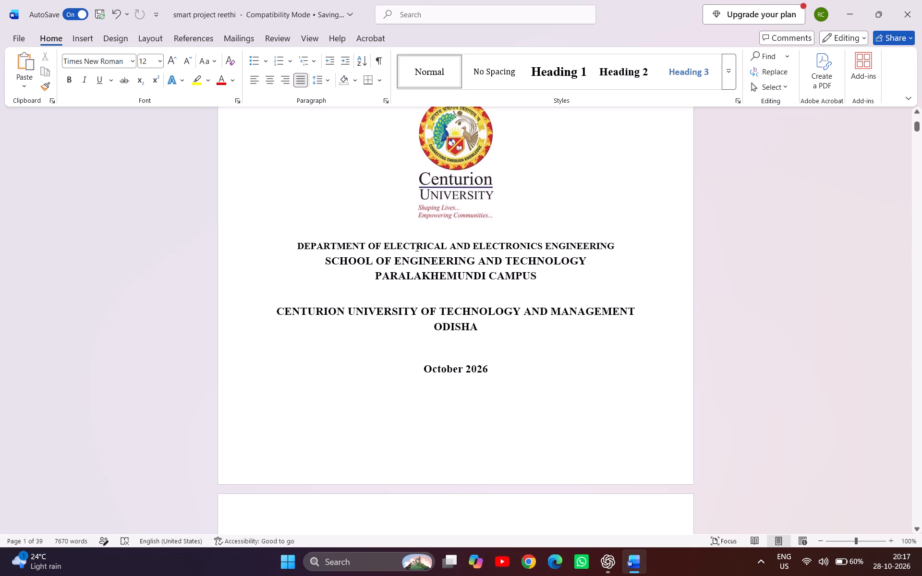
click(543, 243)
key(BackSpace)
key(BackSpace)
key(BackSpace)
key(BackSpace)
key(BackSpace)
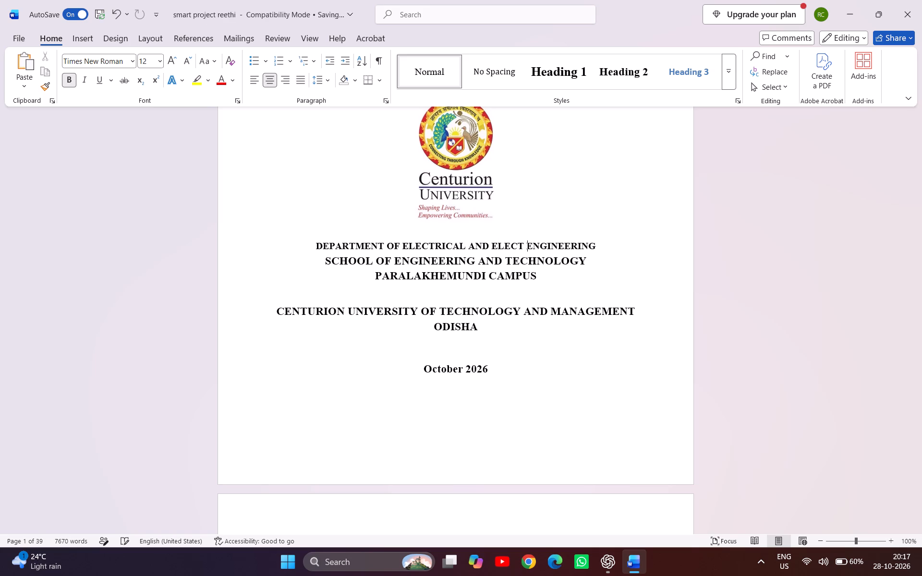
key(BackSpace)
key(BackSpace)
key(BackSpace)
key(BackSpace)
key(BackSpace)
key(BackSpace)
key(BackSpace)
key(BackSpace)
key(BackSpace)
key(BackSpace)
key(BackSpace)
key(BackSpace)
key(BackSpace)
key(BackSpace)
key(BackSpace)
key(BackSpace)
key(BackSpace)
key(BackSpace)
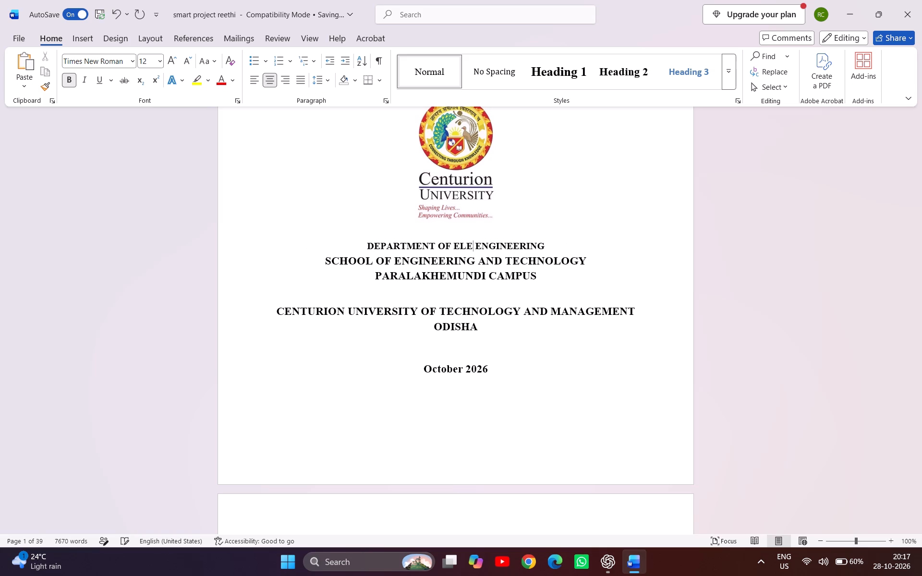
key(BackSpace)
key(BackSpace)
key(BackSpace)
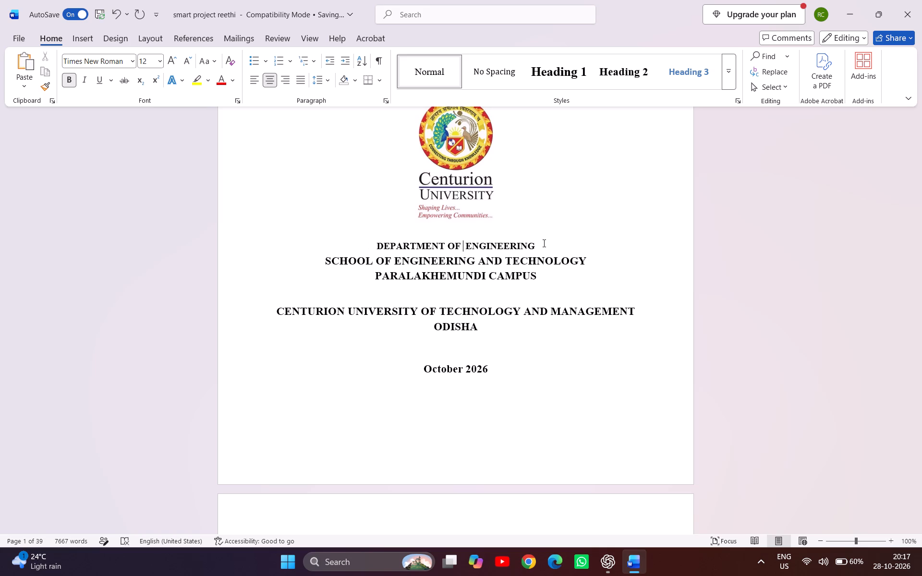
text(COMPUTER SCIENCE AND)
key(space)
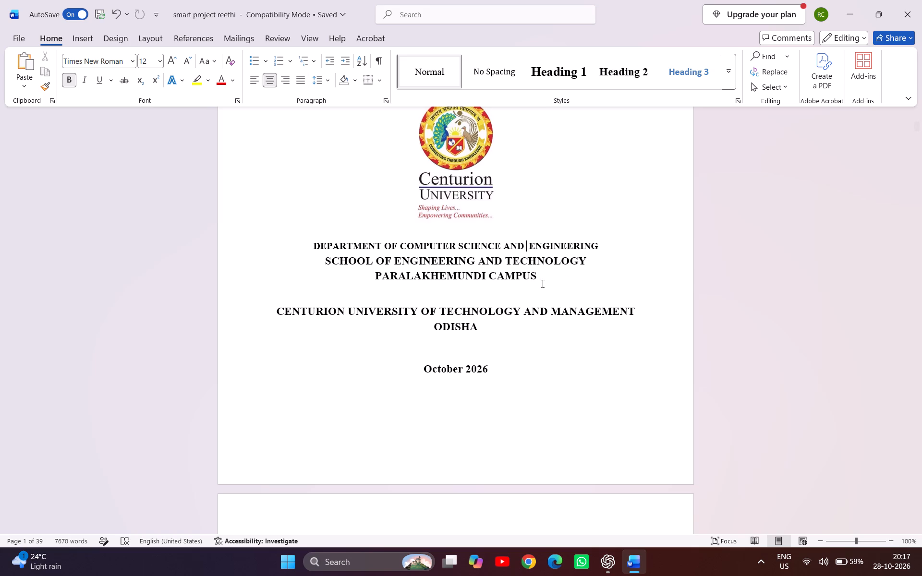
Delete the extra space before "Engineering" in the head of the department line on the Certificate page.
scroll(542, 283, down, 2)
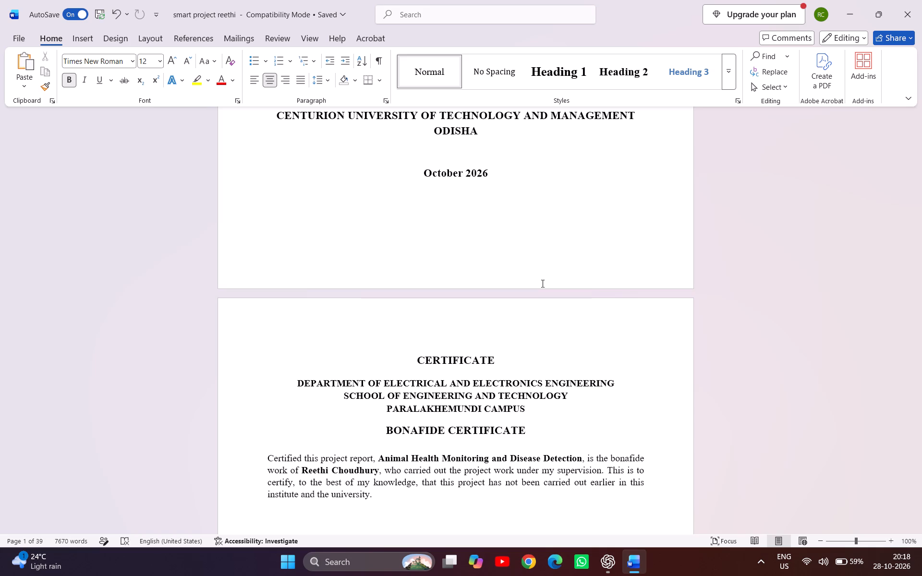
scroll(504, 272, down, 1)
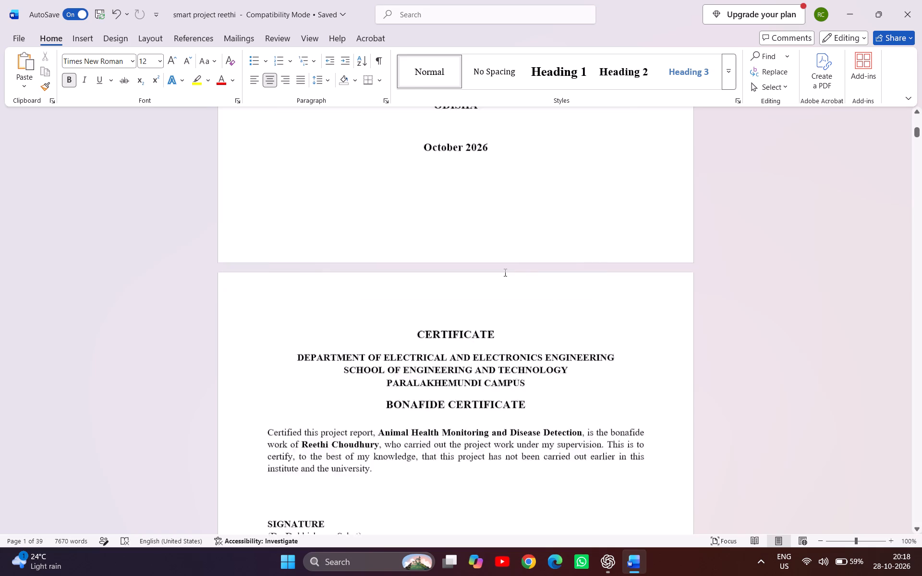
scroll(504, 272, down, 3)
scroll(504, 272, up, 1)
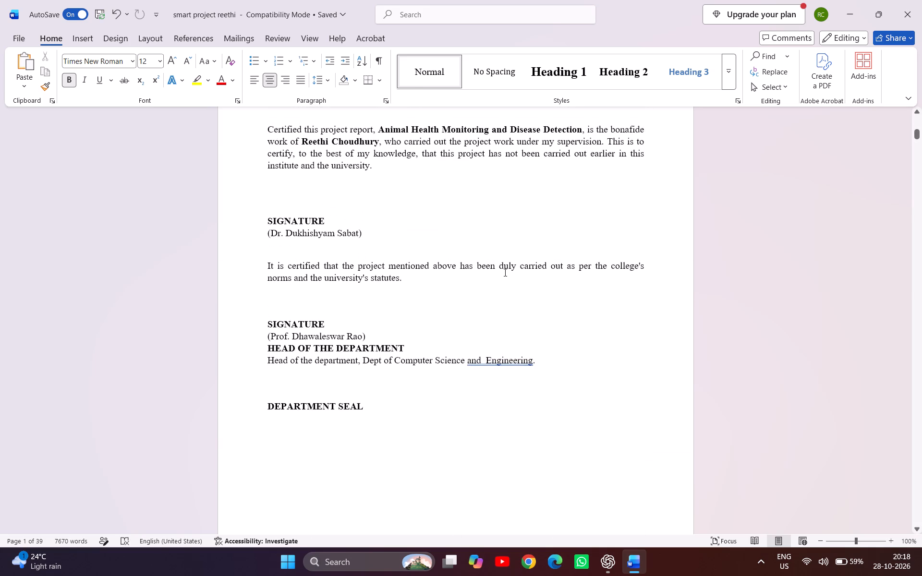
scroll(504, 272, up, 1)
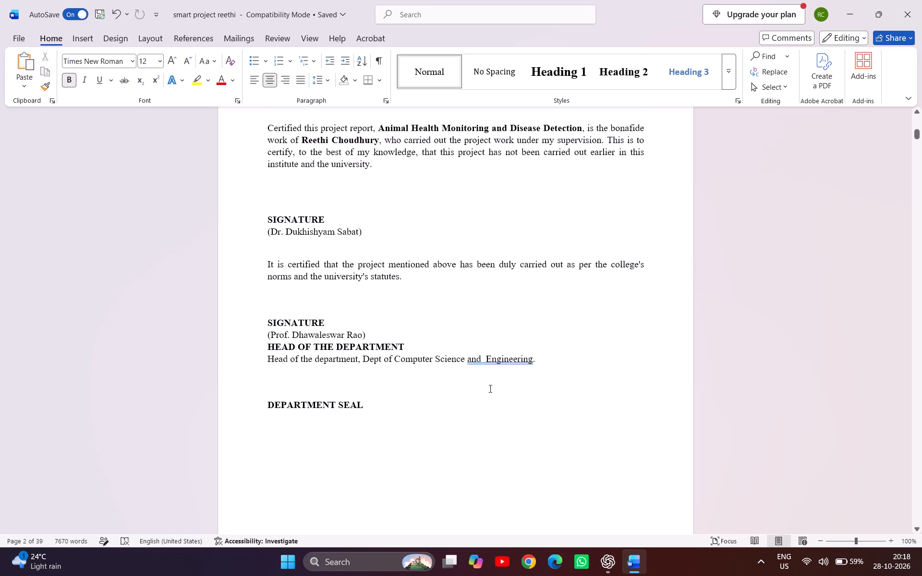
click(486, 357)
key(BackSpace)
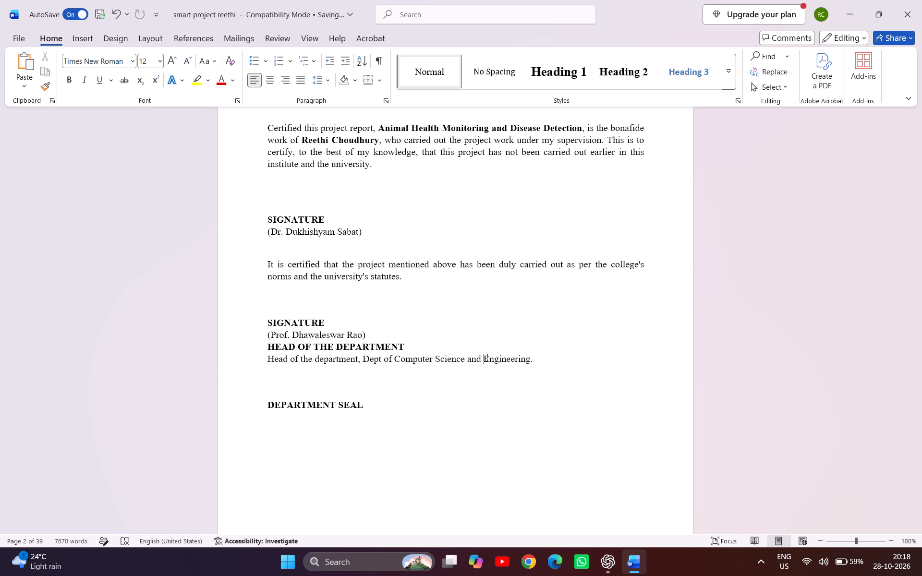
Save the report document.
scroll(472, 384, up, 4)
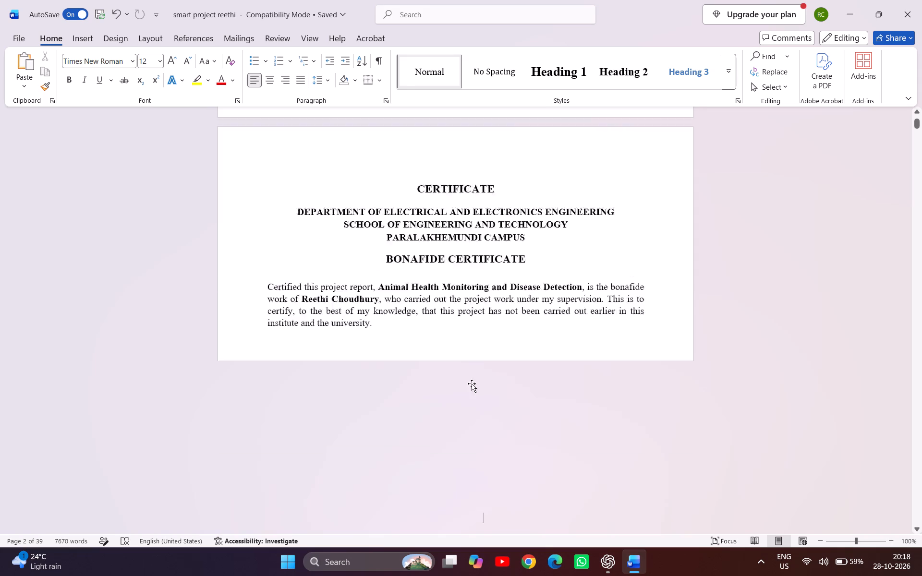
scroll(472, 384, up, 6)
click(99, 16)
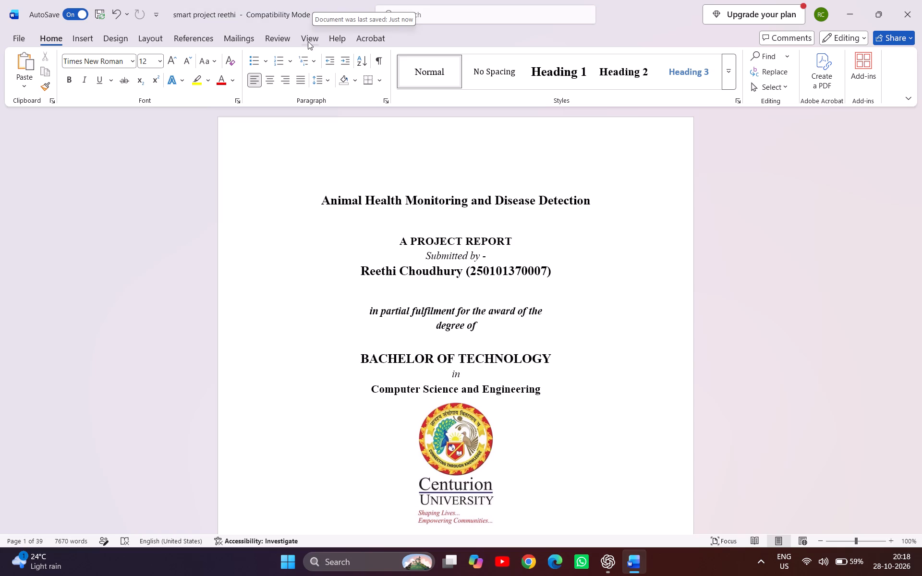
Rename the document file as "G2m Reethi".
click(283, 9)
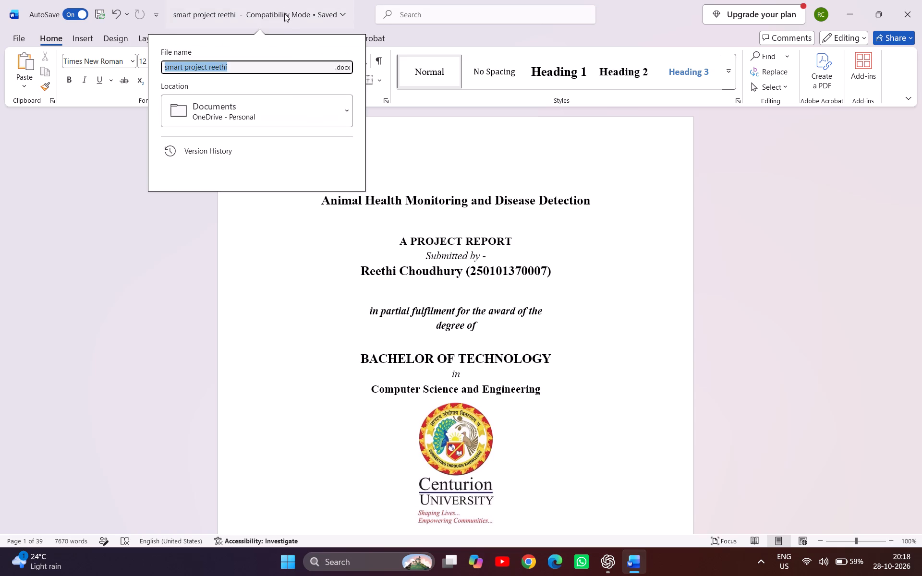
key(BackSpace)
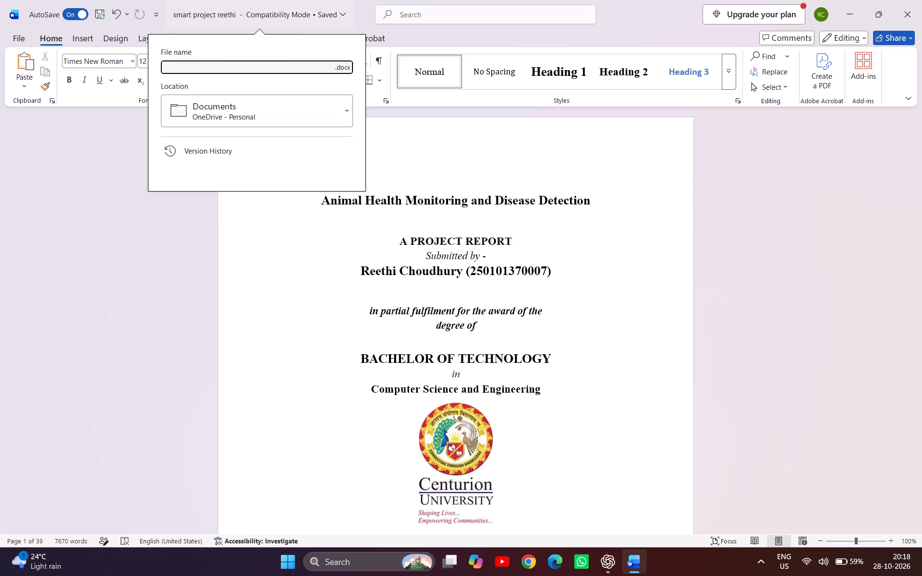
key(s)
key(BackSpace)
text(G2)
text(m)
key(space)
text(Reethi)
key(Return)
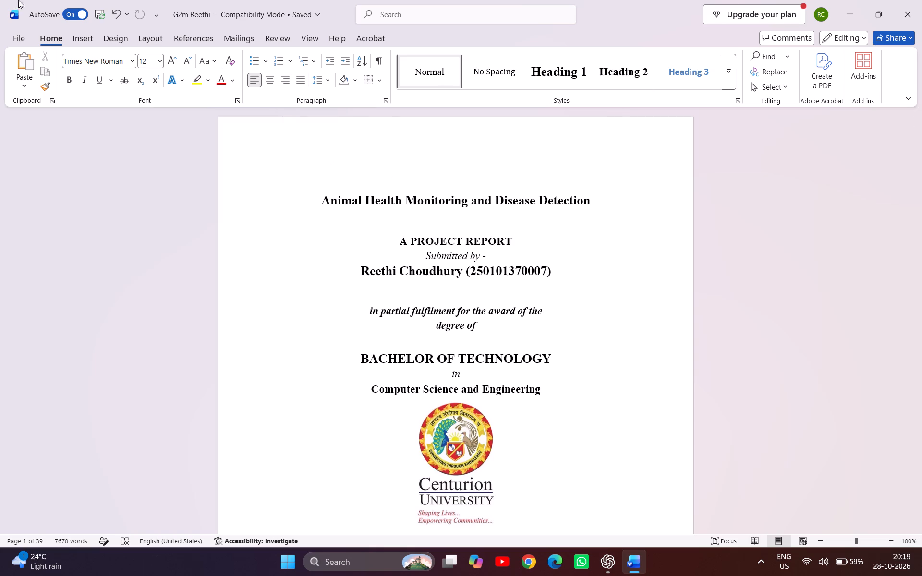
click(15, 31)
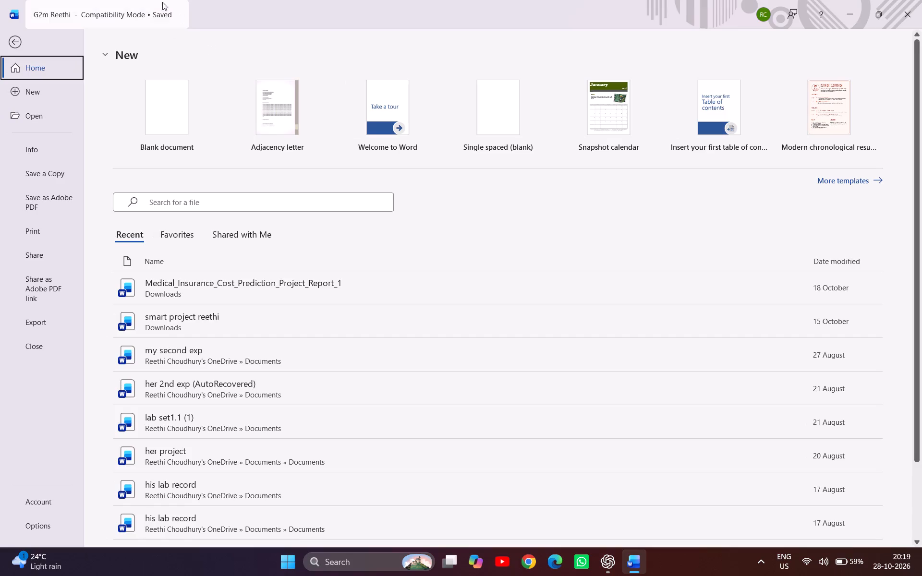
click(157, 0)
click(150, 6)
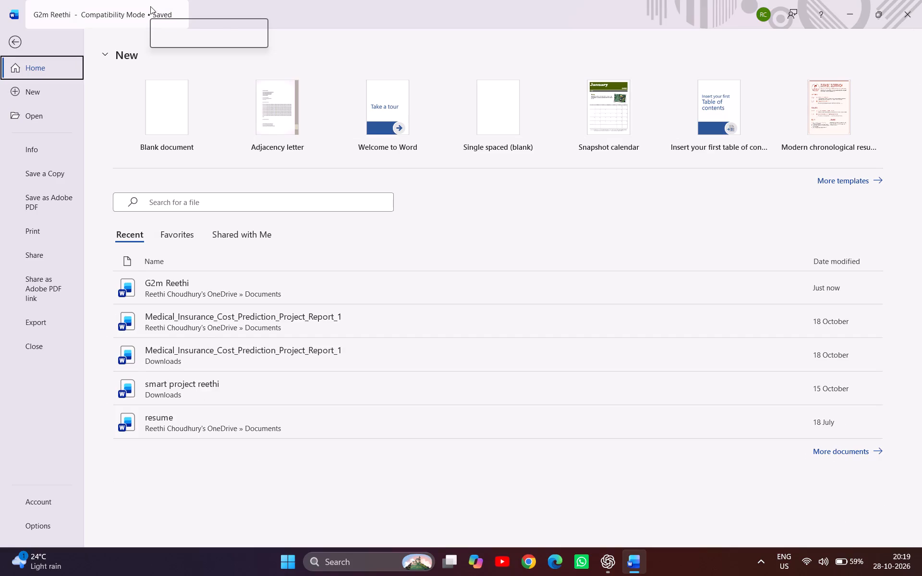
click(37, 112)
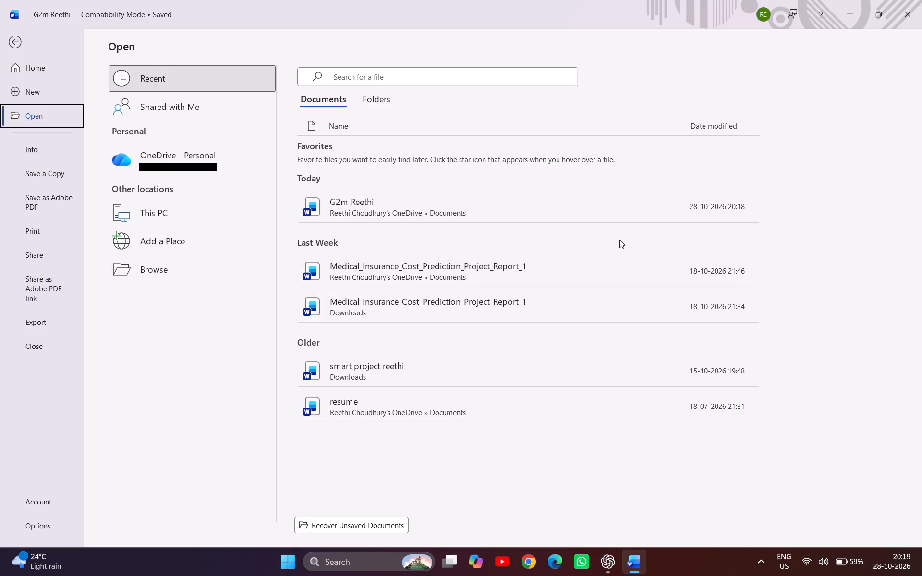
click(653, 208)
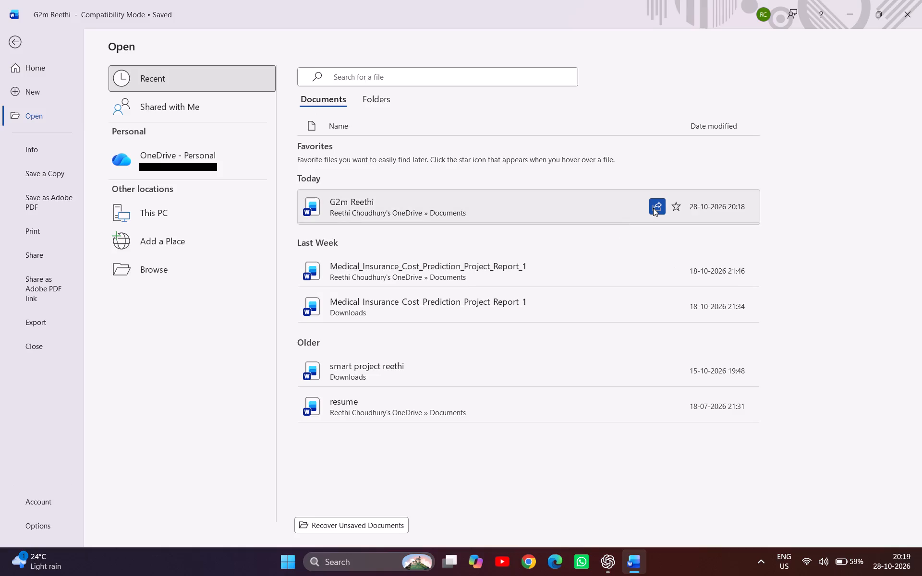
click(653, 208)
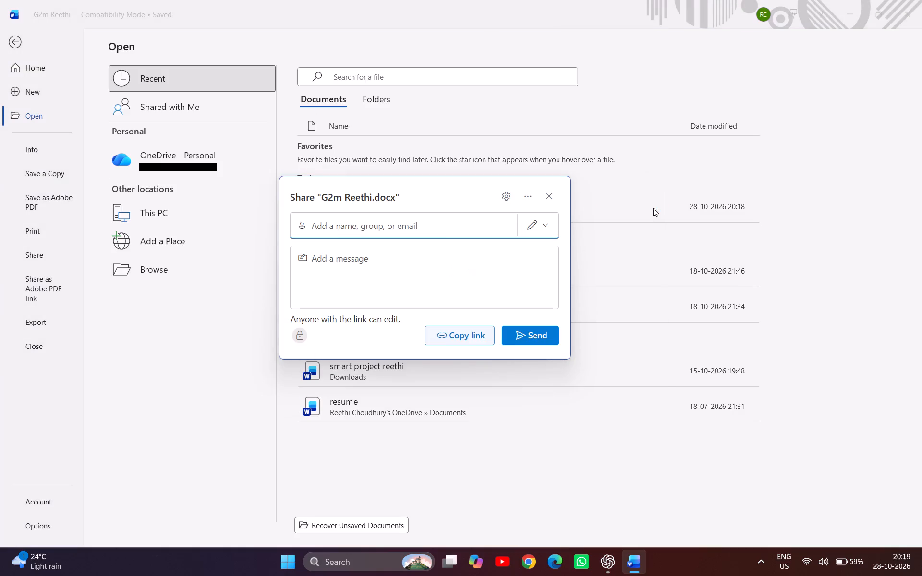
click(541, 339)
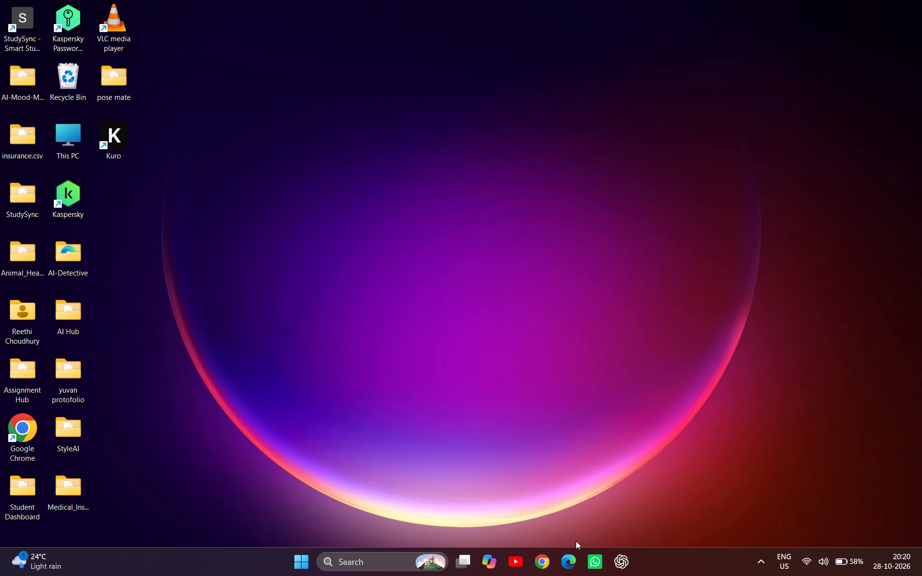
Search Windows for the Kuro app and open it.
click(399, 565)
key(k)
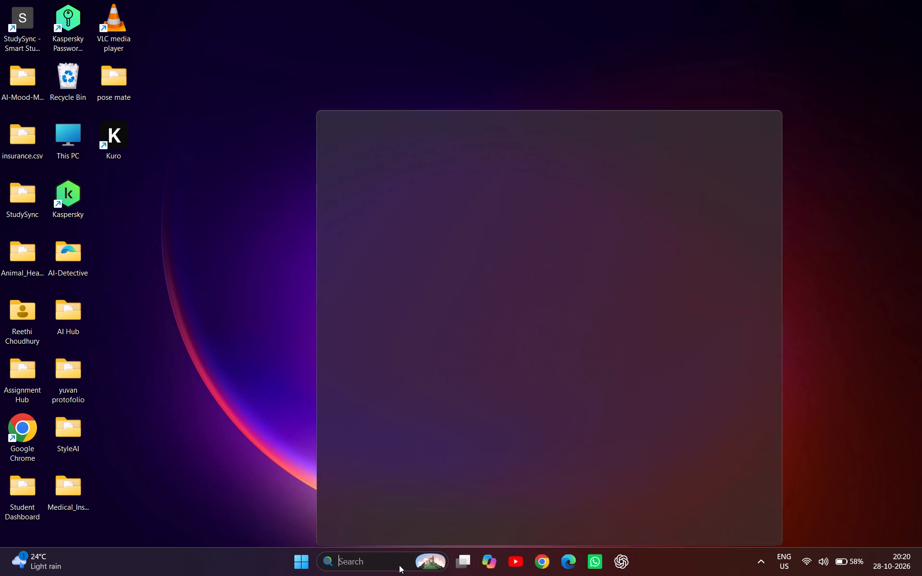
click(578, 265)
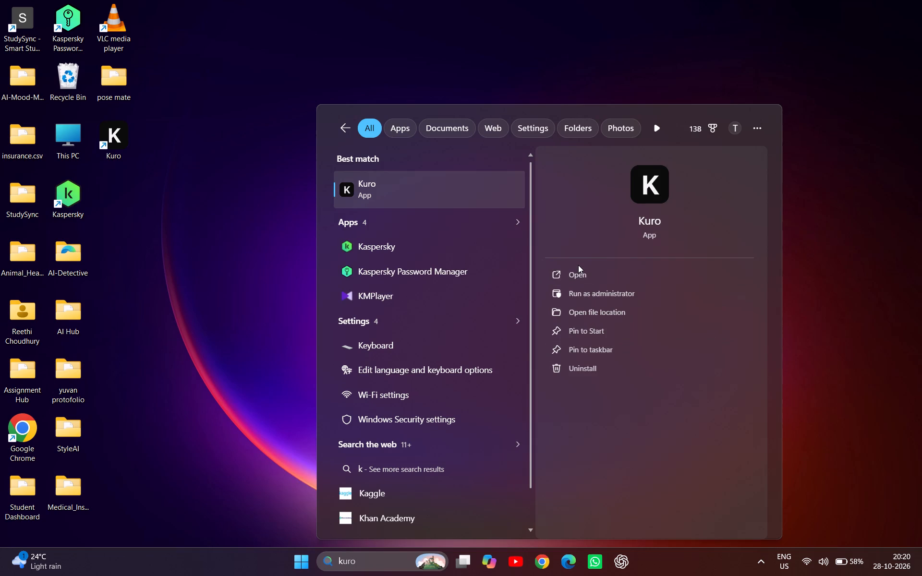
click(577, 272)
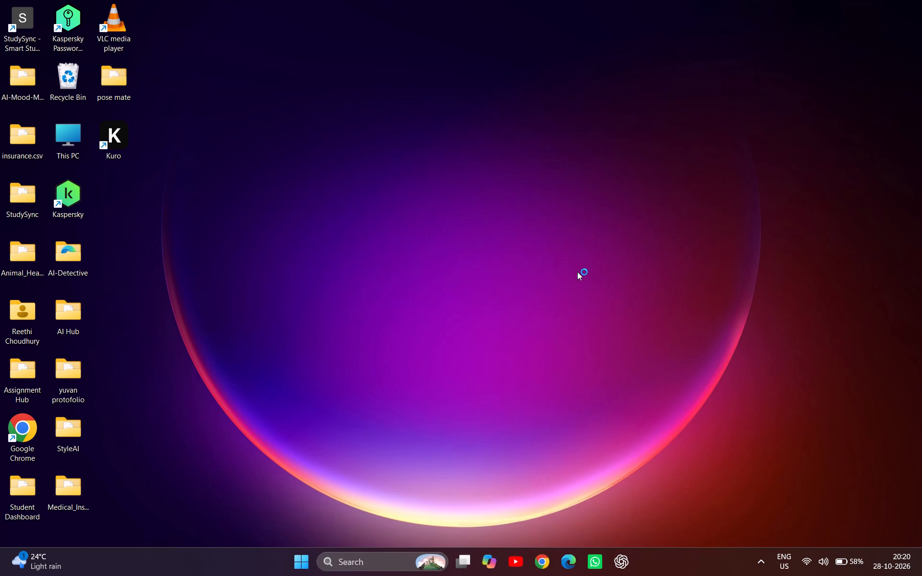